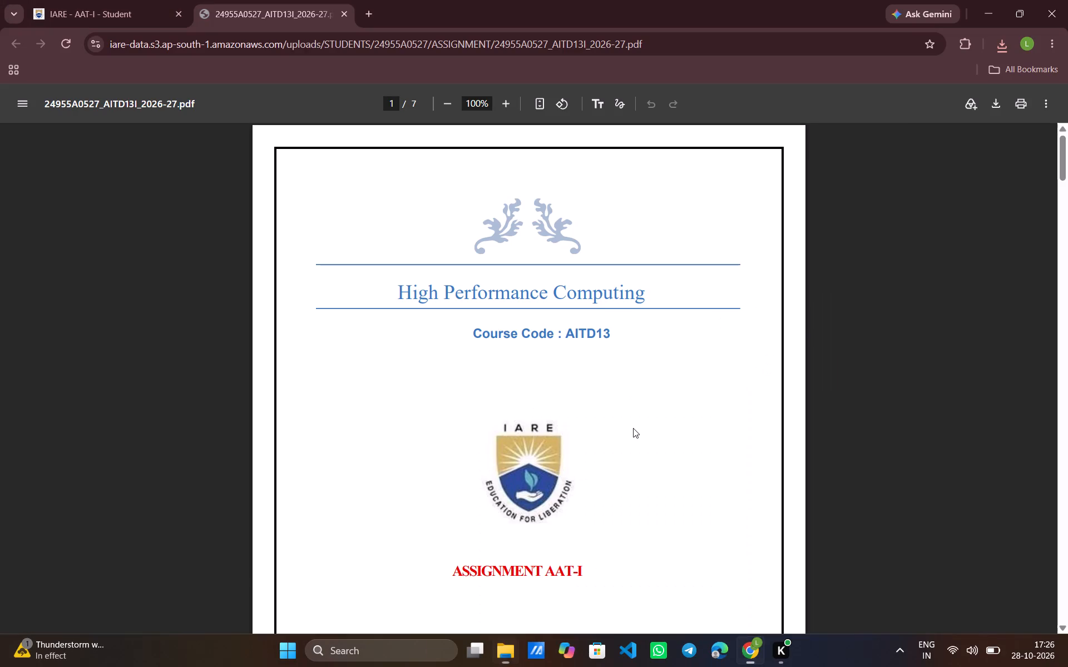
# Download the High Performance Computing assignment PDF as AAT_I_Raki.pdf into the VII_SEM folder's HPC subfolder, and close the PDF.
pyautogui.scroll(-1, 536, 377)
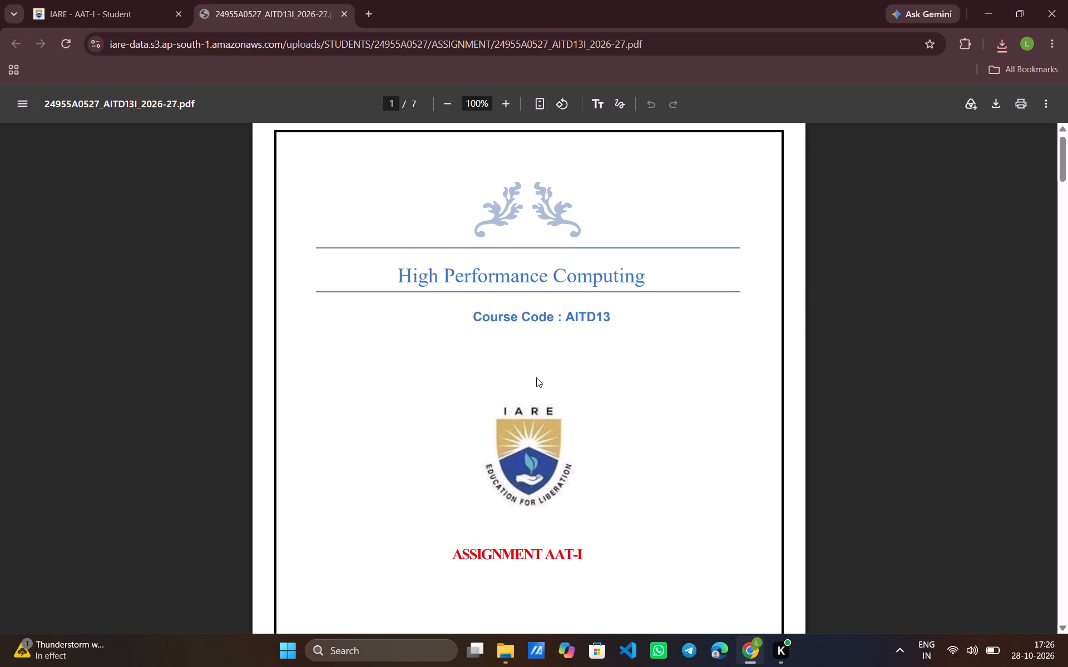
pyautogui.scroll(-1, 536, 377)
pyautogui.click(997, 106)
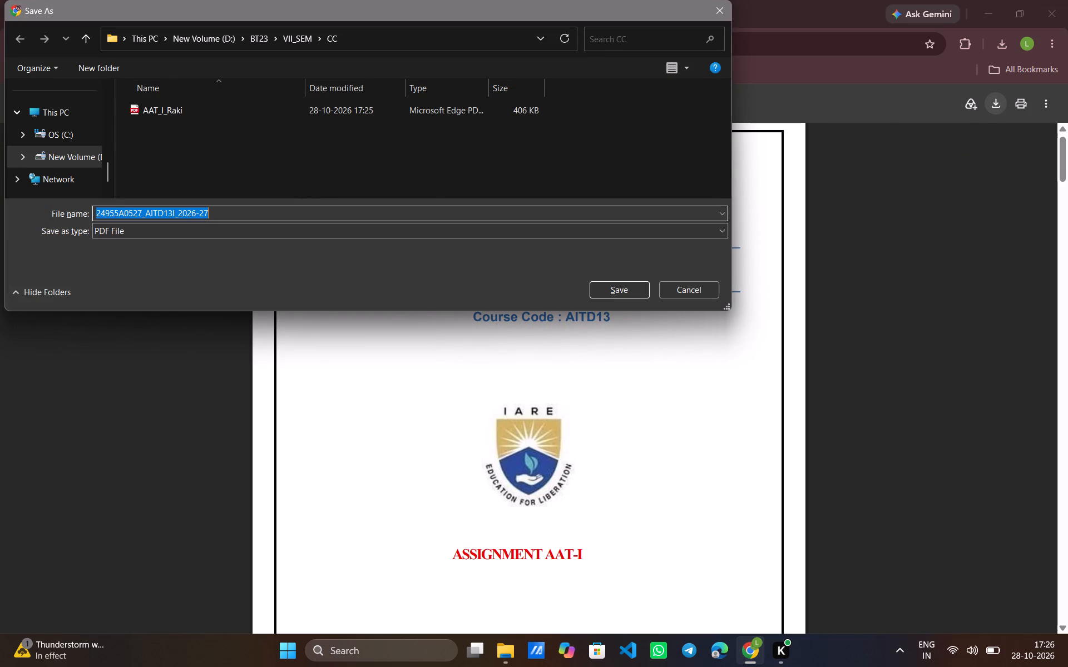
pyautogui.press('BackSpace')
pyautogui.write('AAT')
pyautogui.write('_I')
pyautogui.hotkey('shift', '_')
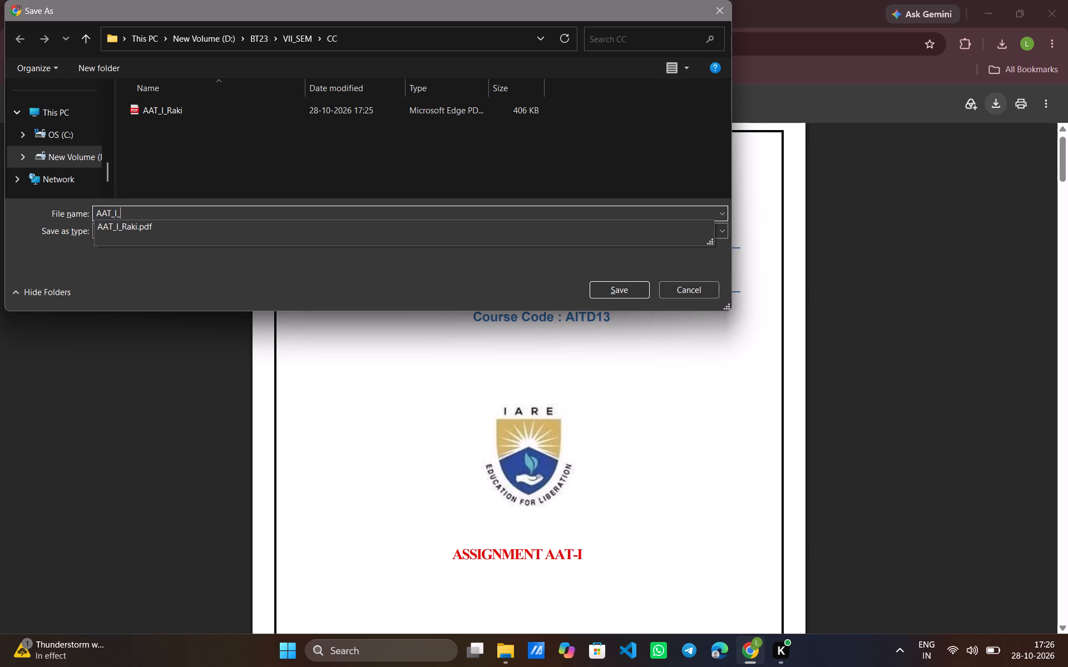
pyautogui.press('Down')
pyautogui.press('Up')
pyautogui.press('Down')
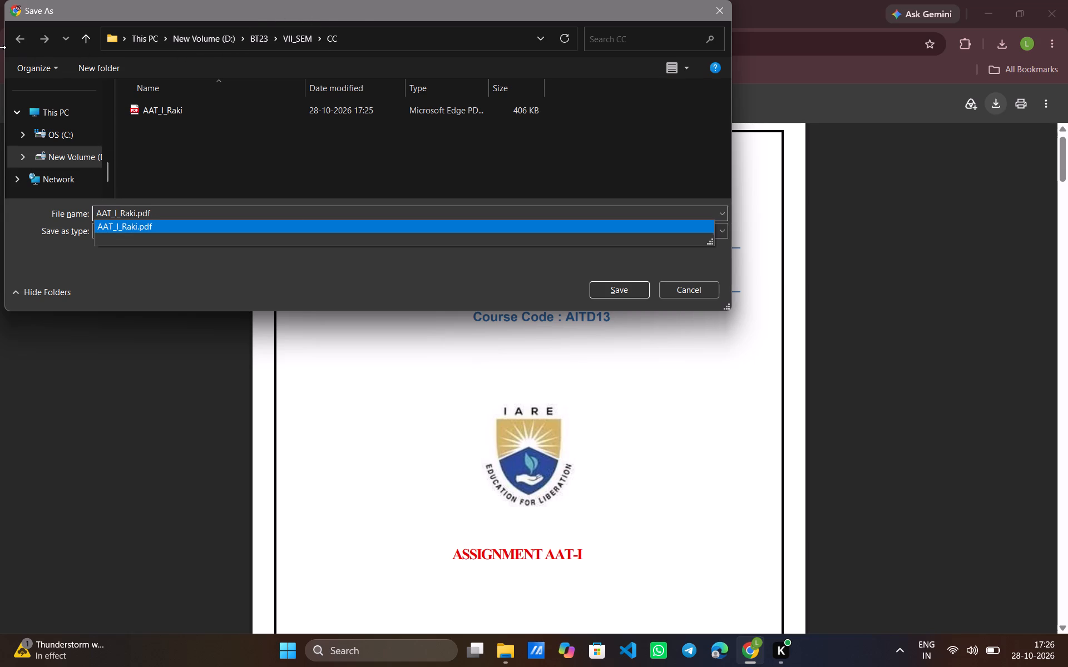
pyautogui.click(320, 35)
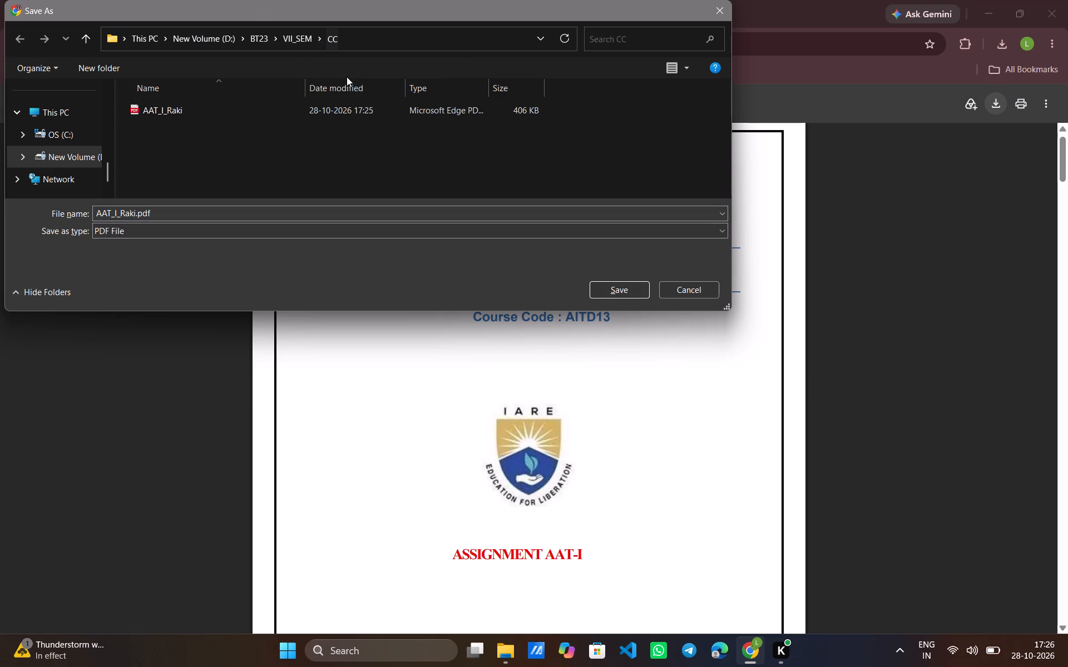
pyautogui.click(320, 36)
pyautogui.click(320, 36)
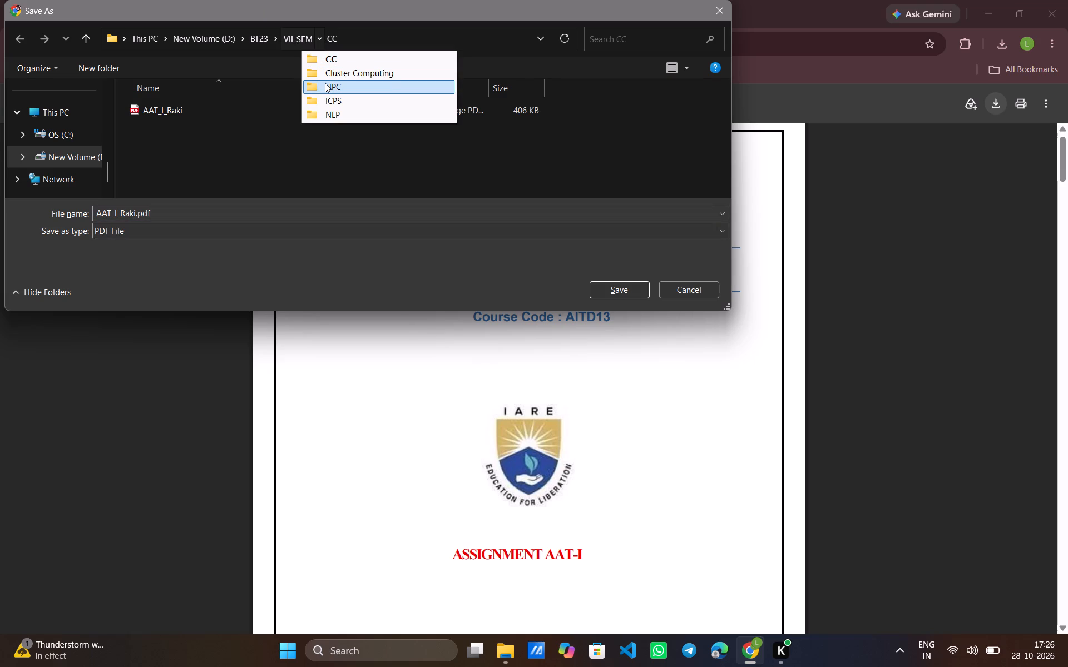
pyautogui.click(325, 83)
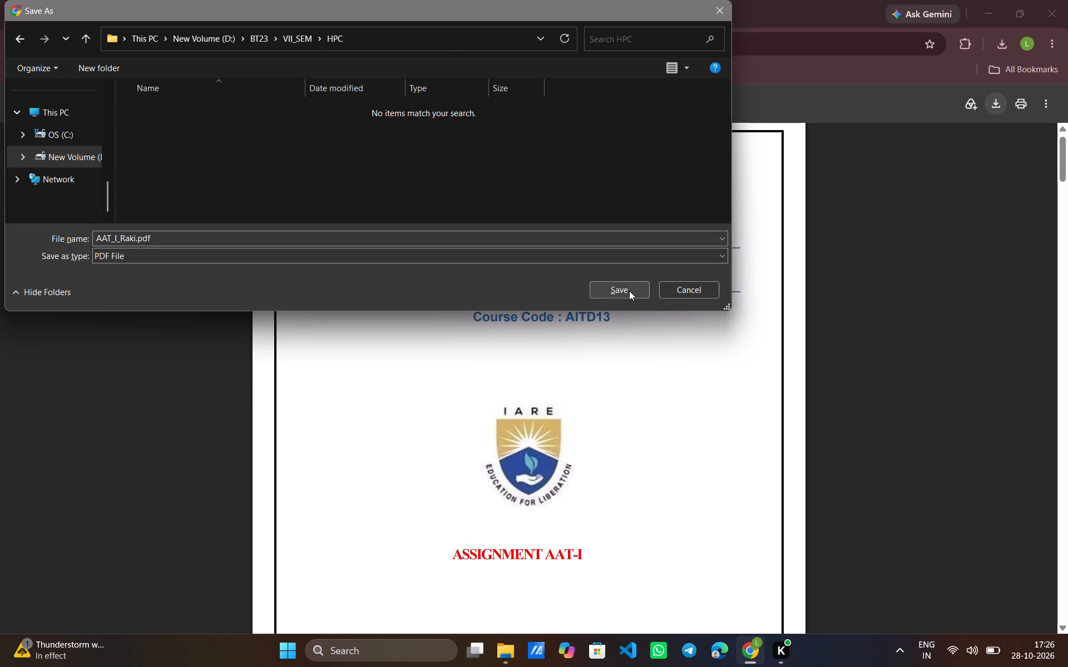
pyautogui.click(629, 291)
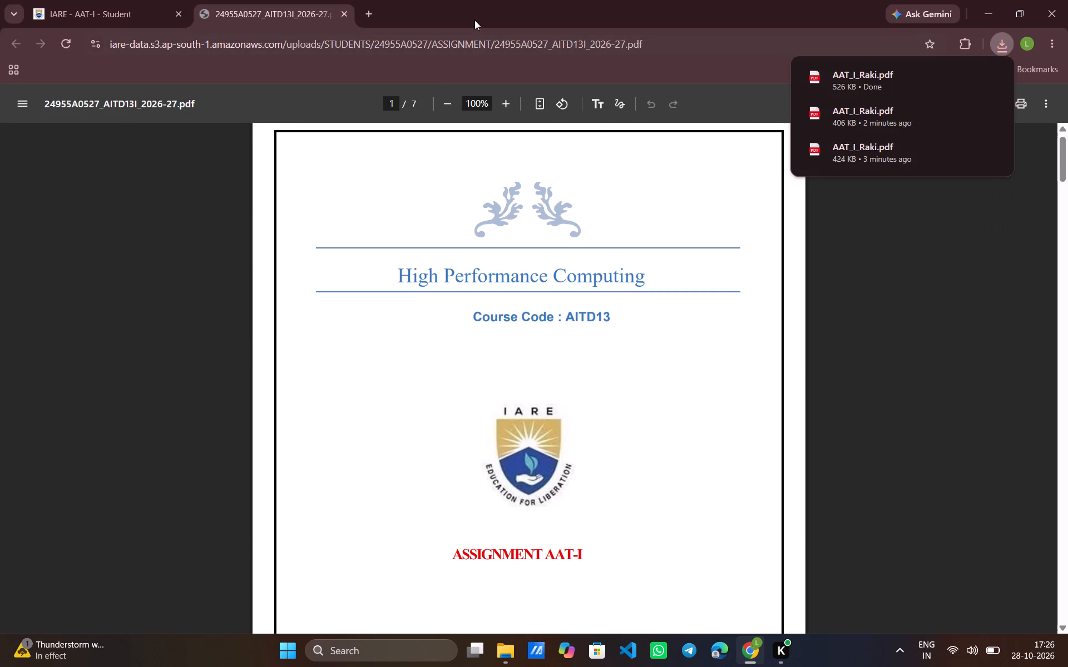
pyautogui.click(340, 12)
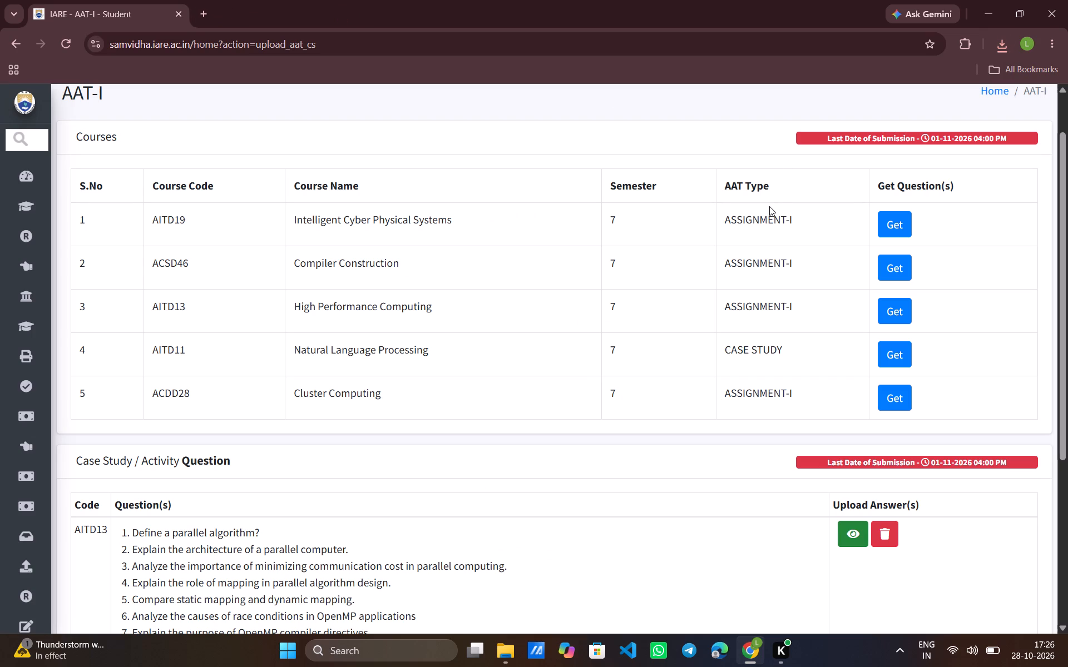
# Get the Natural Language Processing (AITD11) case study question and open its uploaded answer PDF.
pyautogui.click(886, 360)
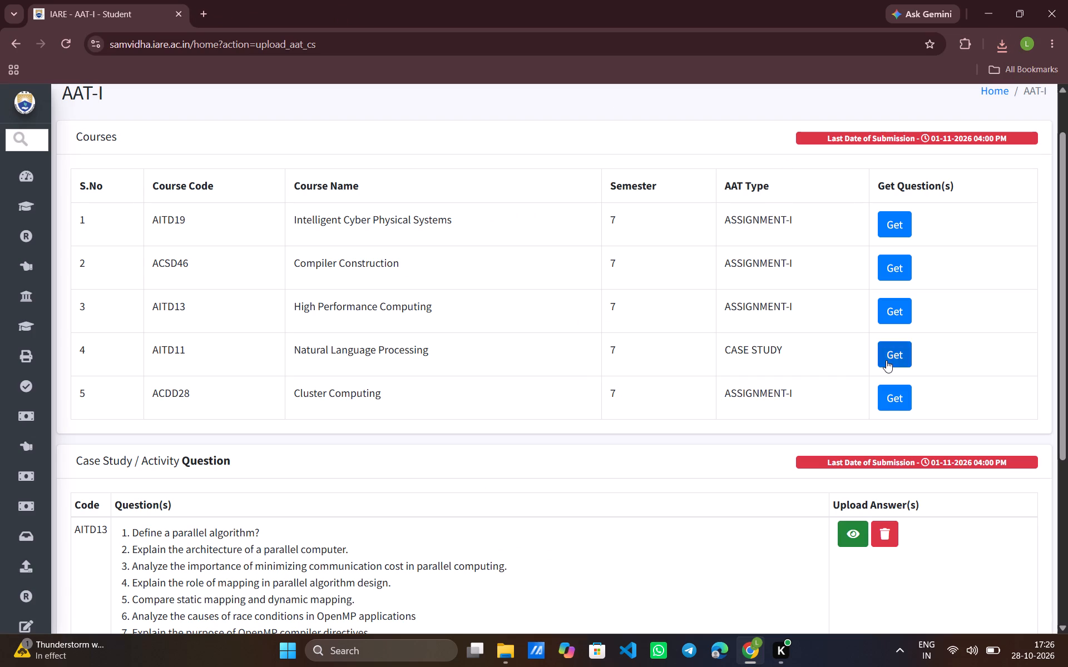
pyautogui.click(546, 423)
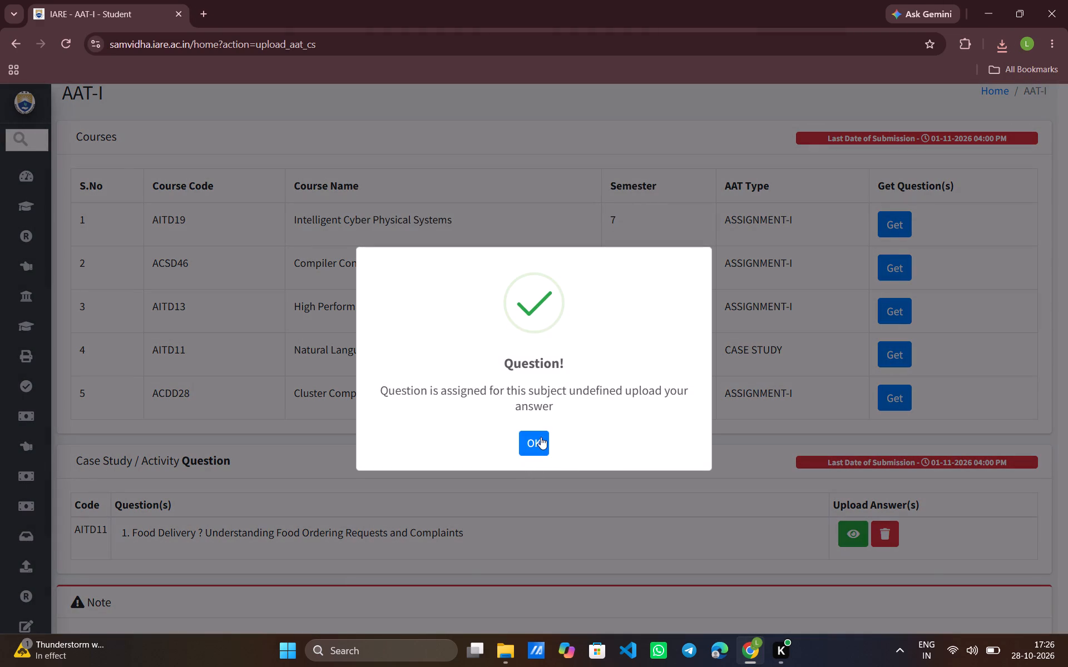
pyautogui.click(541, 437)
pyautogui.scroll(-4, 610, 489)
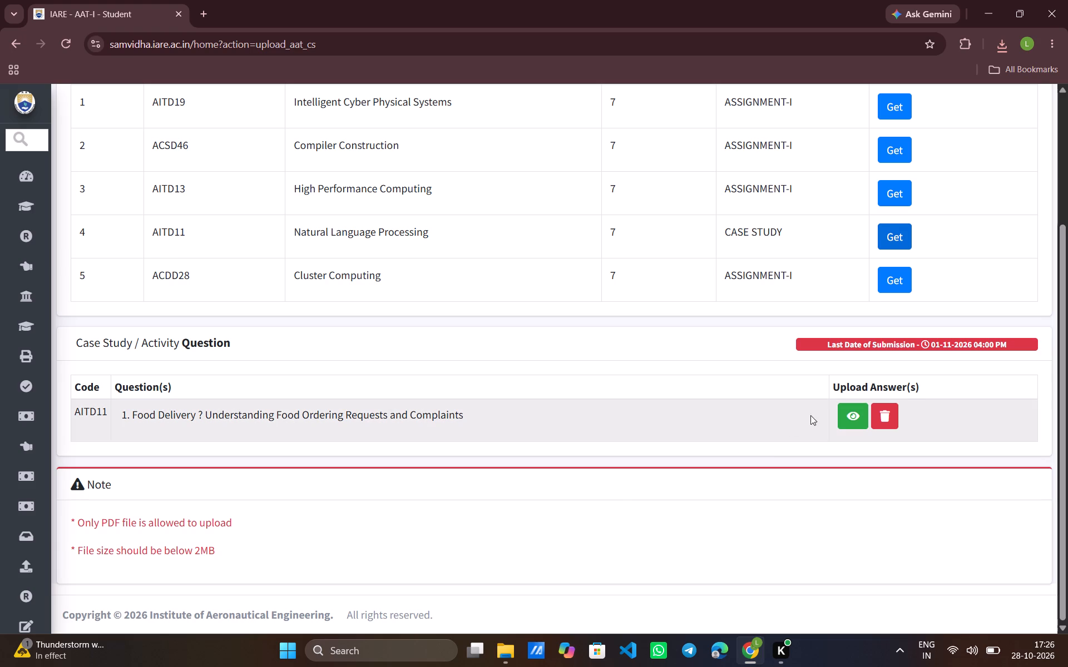
pyautogui.click(847, 417)
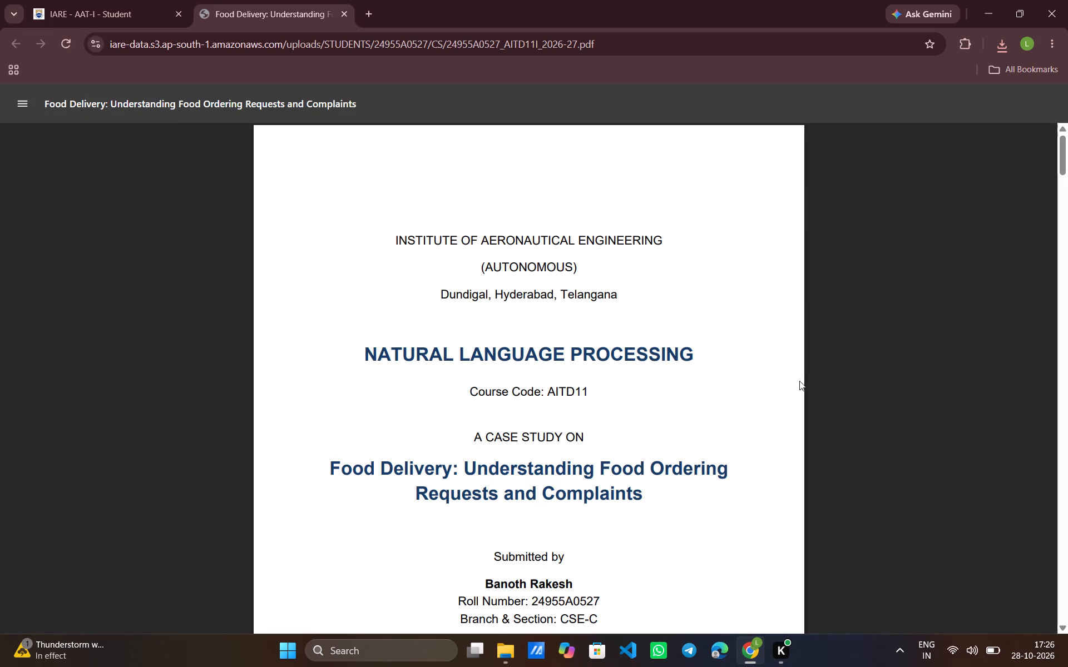
# Review the pages of the Food Delivery case study PDF, from its cover through the closing sections.
pyautogui.scroll(2, 591, 327)
pyautogui.scroll(-3, 591, 327)
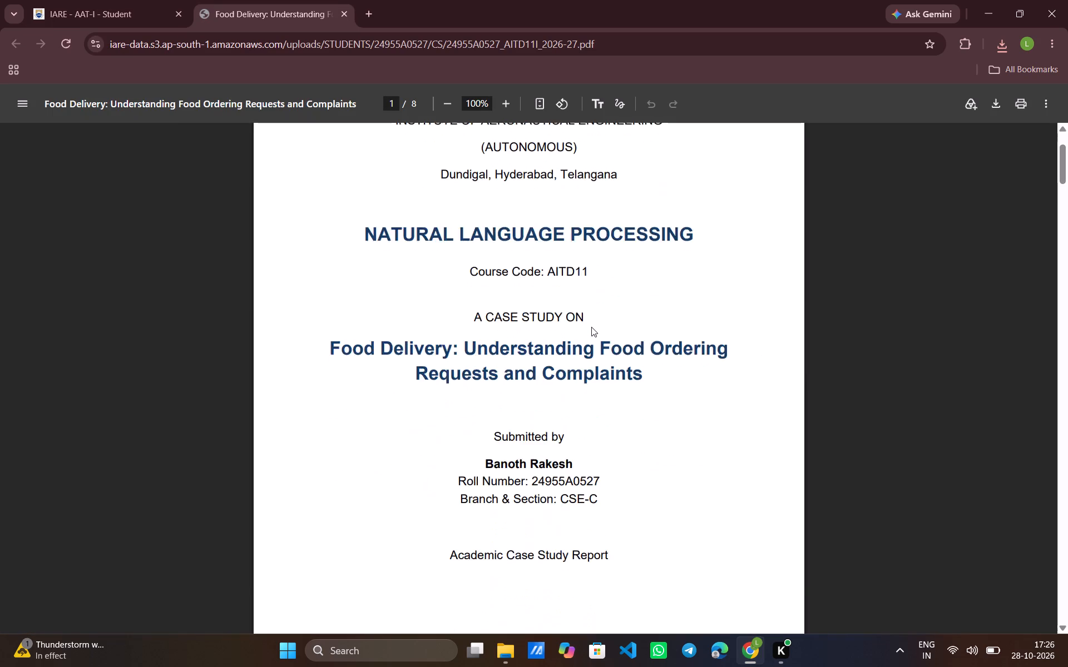
pyautogui.scroll(-4, 591, 327)
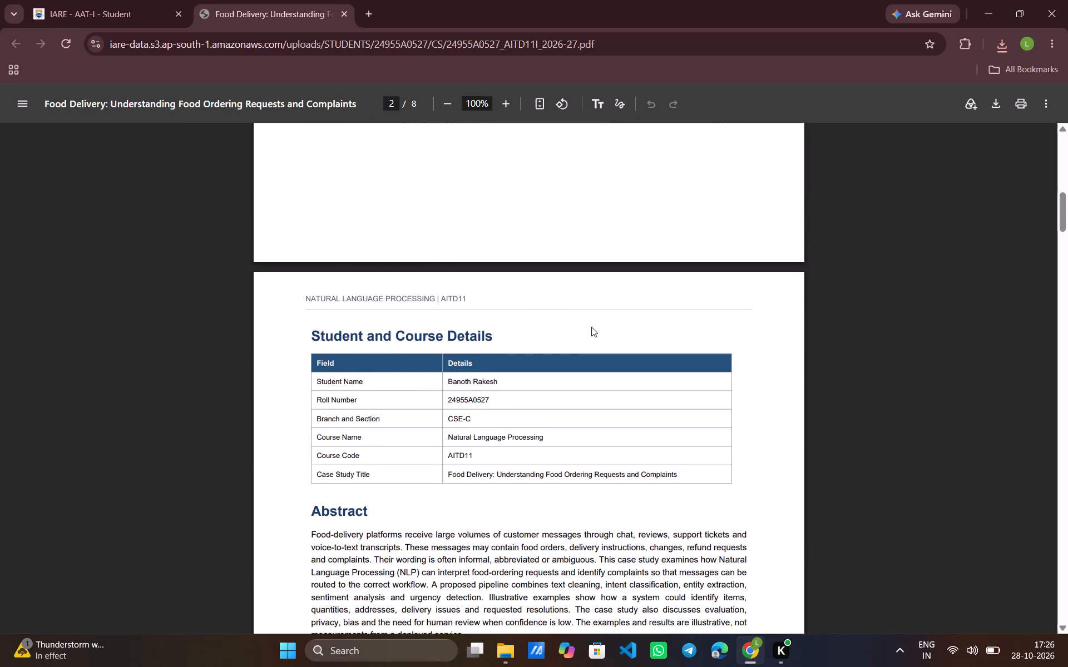
pyautogui.scroll(-5, 591, 327)
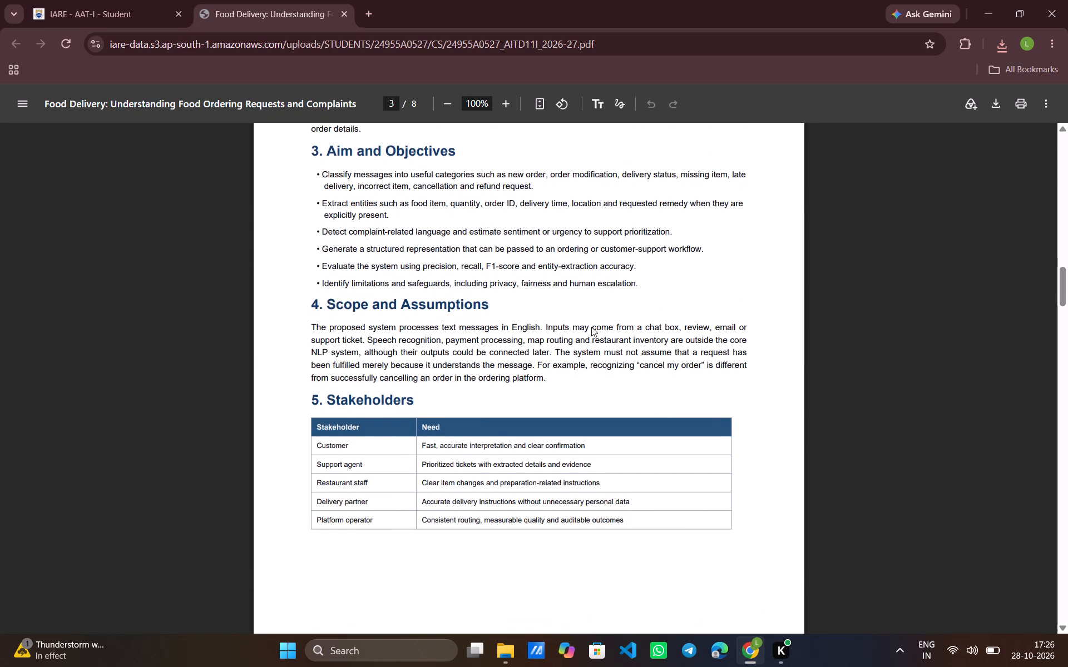
pyautogui.scroll(-4, 591, 327)
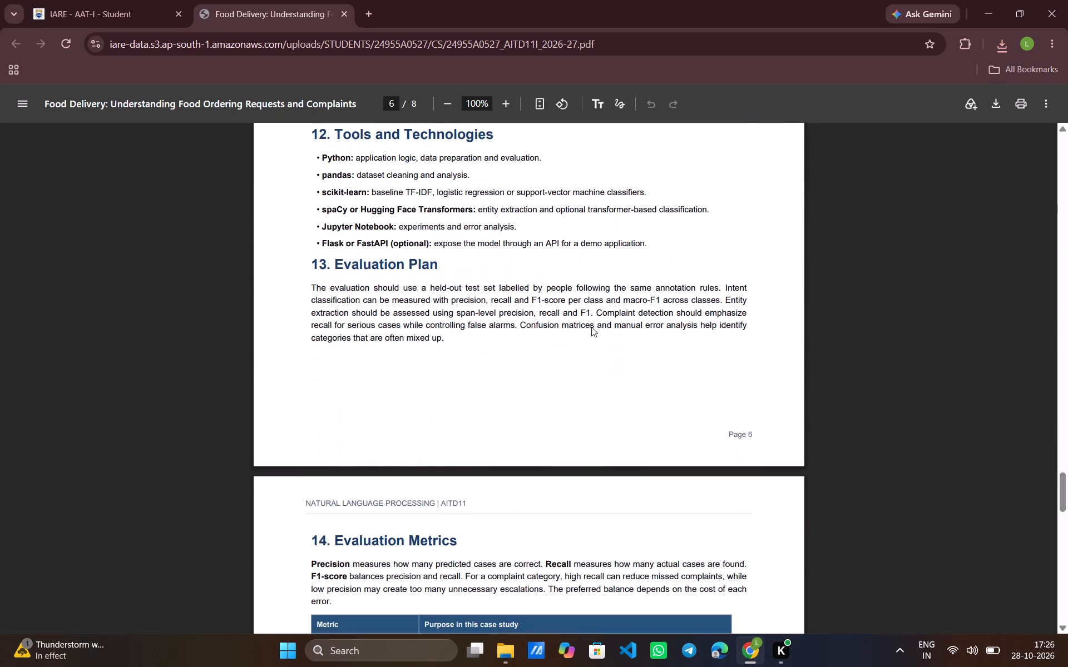
pyautogui.scroll(-1, 591, 327)
pyautogui.scroll(3, 591, 327)
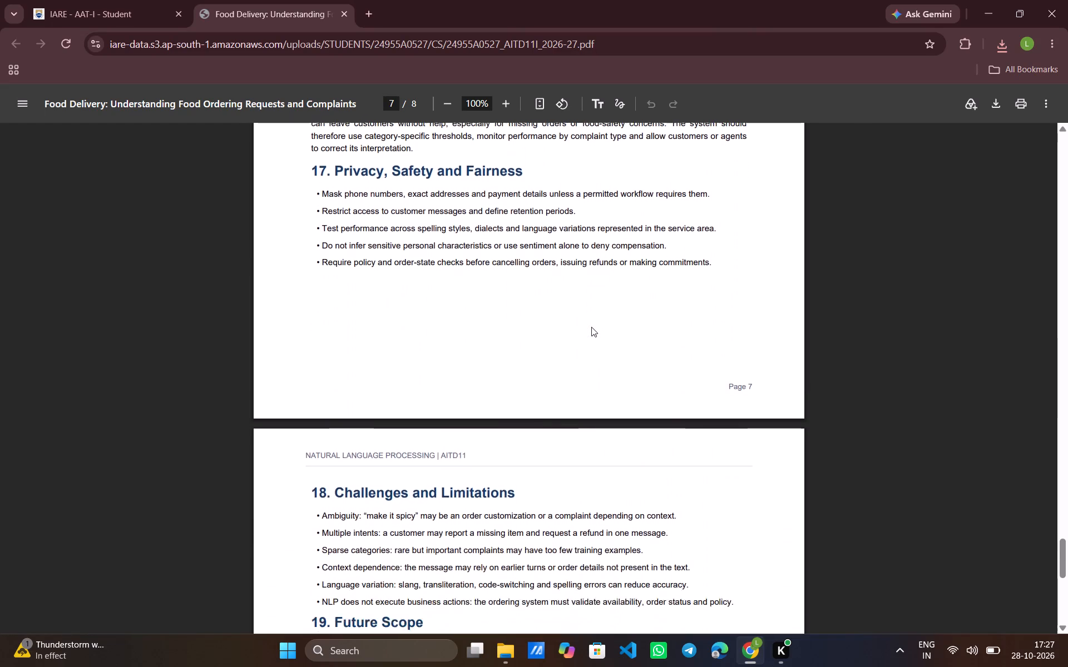
pyautogui.scroll(7, 591, 327)
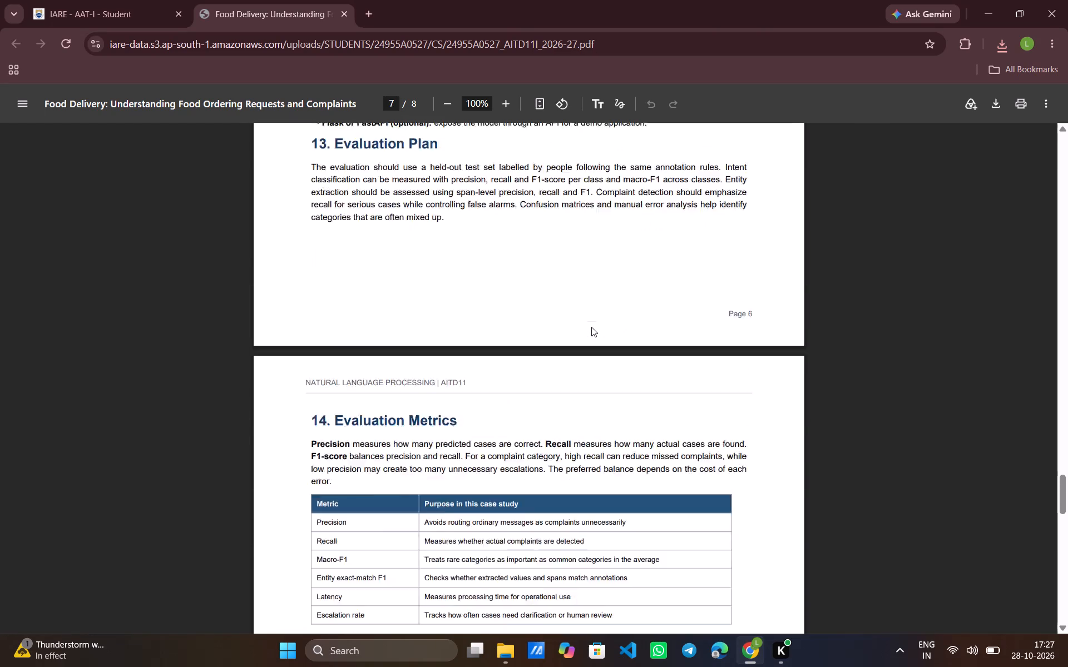
pyautogui.scroll(10, 591, 327)
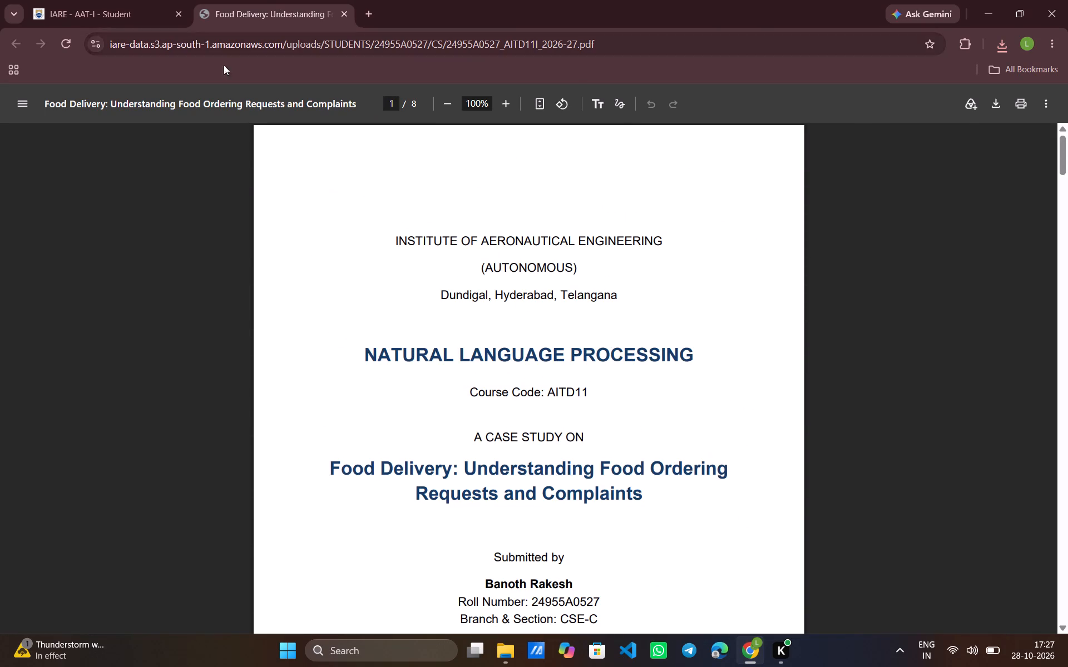
# Download the Natural Language Processing case study as AAT_I_Raki into the VII_SEM folder's NLP subfolder, and close the PDF.
pyautogui.click(996, 102)
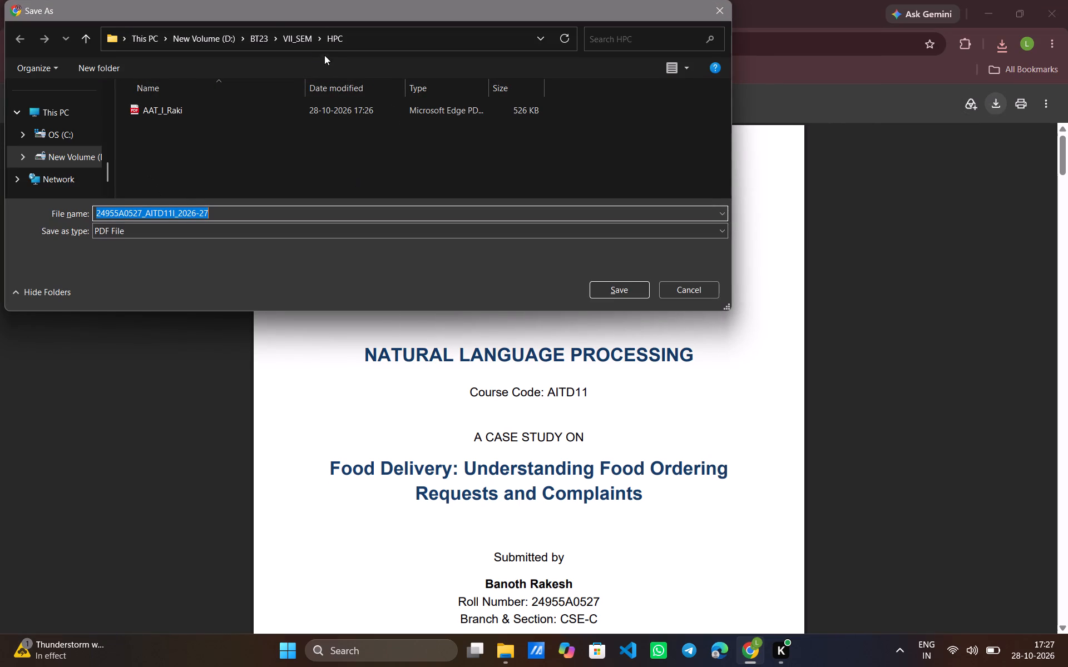
pyautogui.click(319, 41)
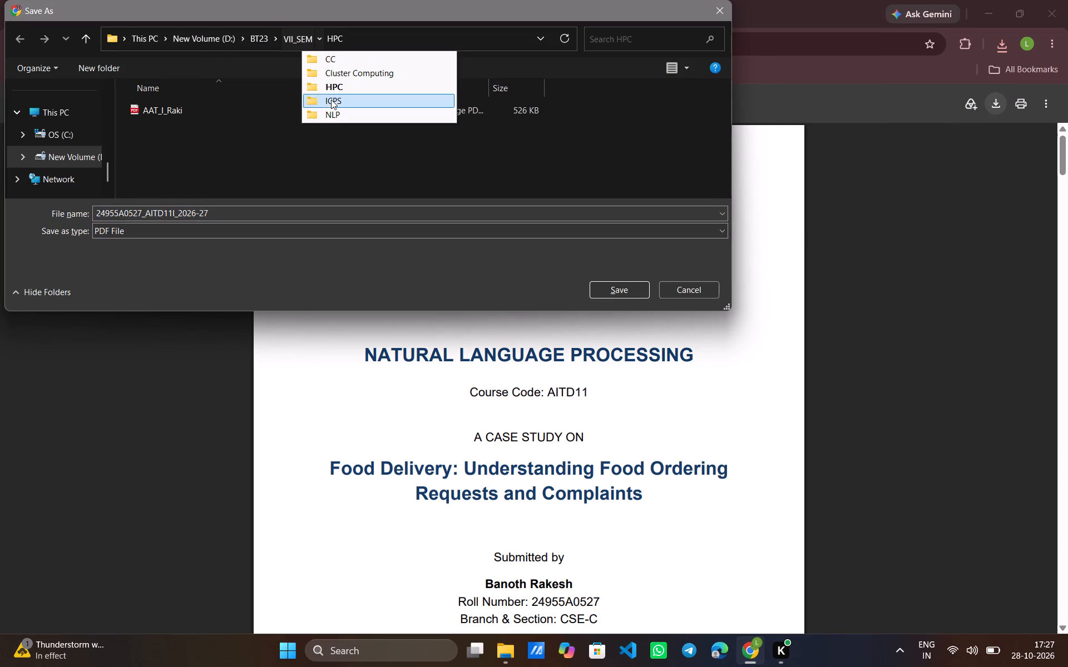
pyautogui.click(334, 116)
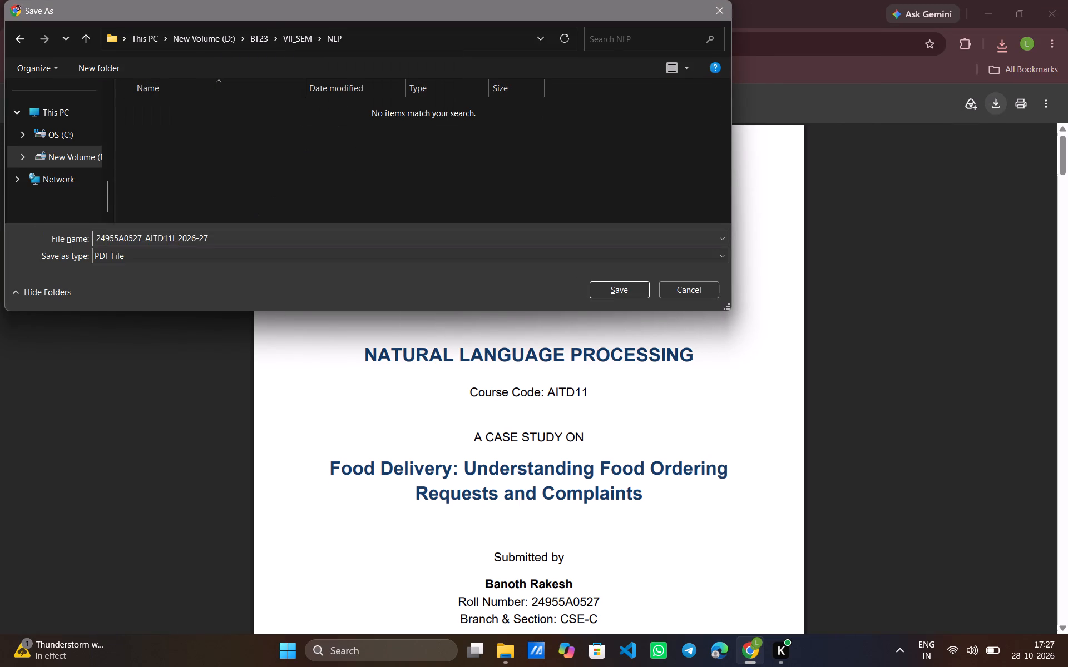
pyautogui.click(226, 233)
pyautogui.press('BackSpace')
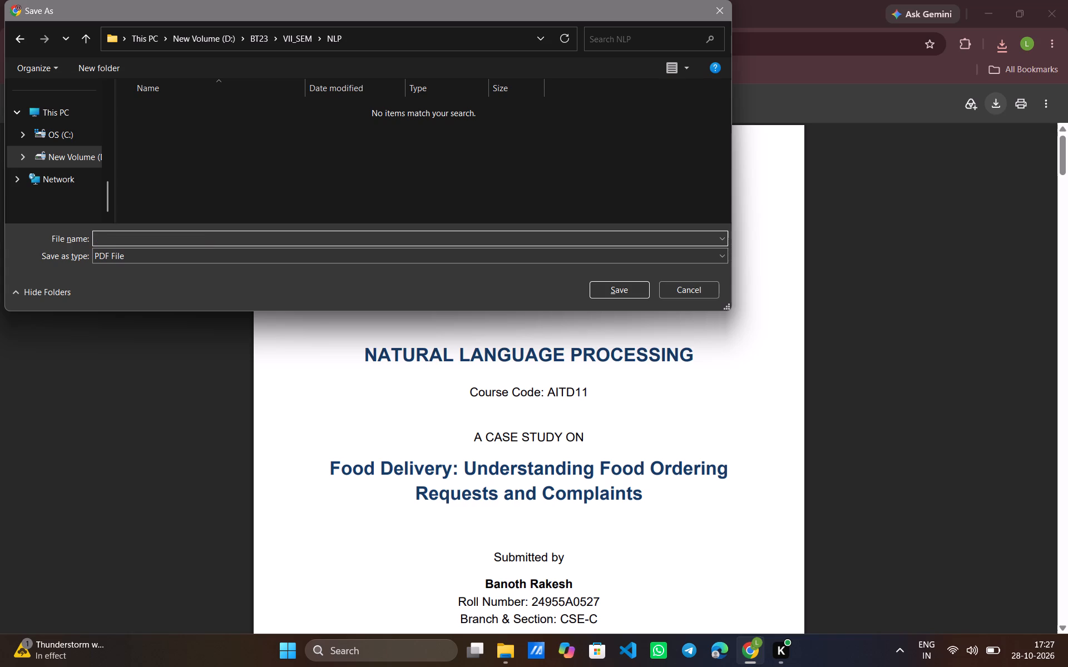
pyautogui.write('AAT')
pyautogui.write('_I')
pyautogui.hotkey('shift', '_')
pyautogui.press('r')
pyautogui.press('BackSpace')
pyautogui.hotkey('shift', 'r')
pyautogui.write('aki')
pyautogui.click(323, 37)
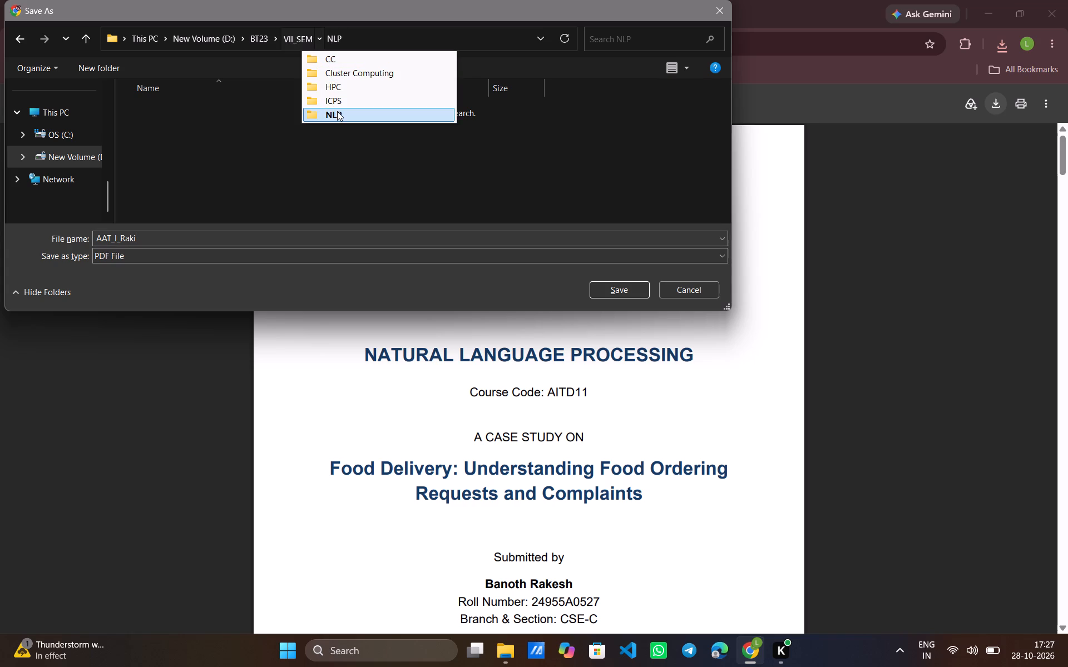
pyautogui.click(337, 111)
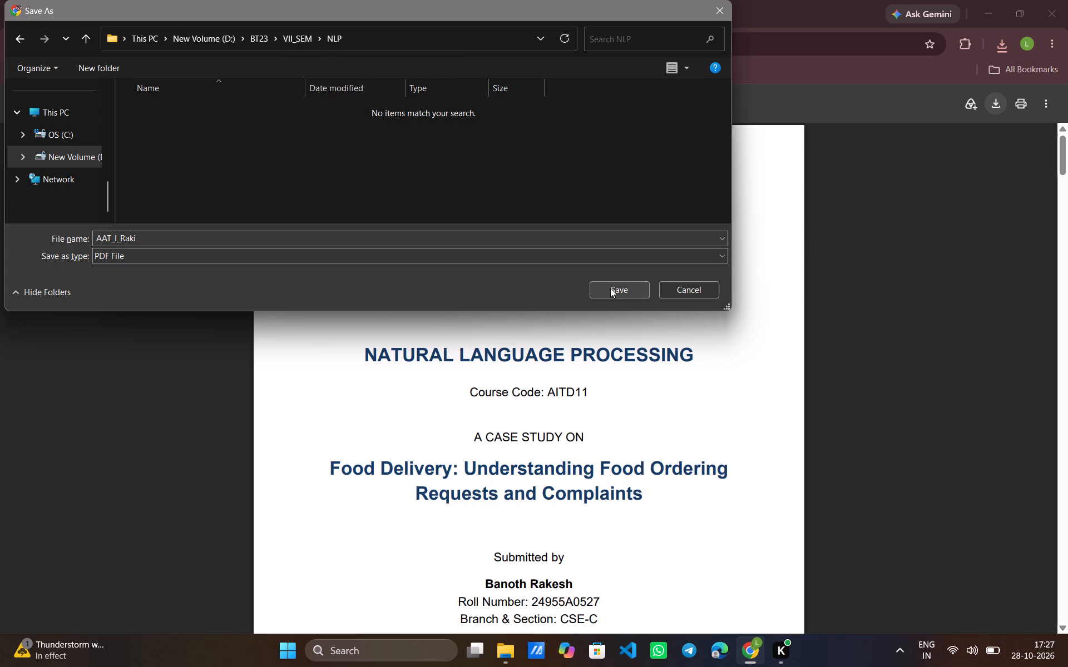
pyautogui.click(610, 288)
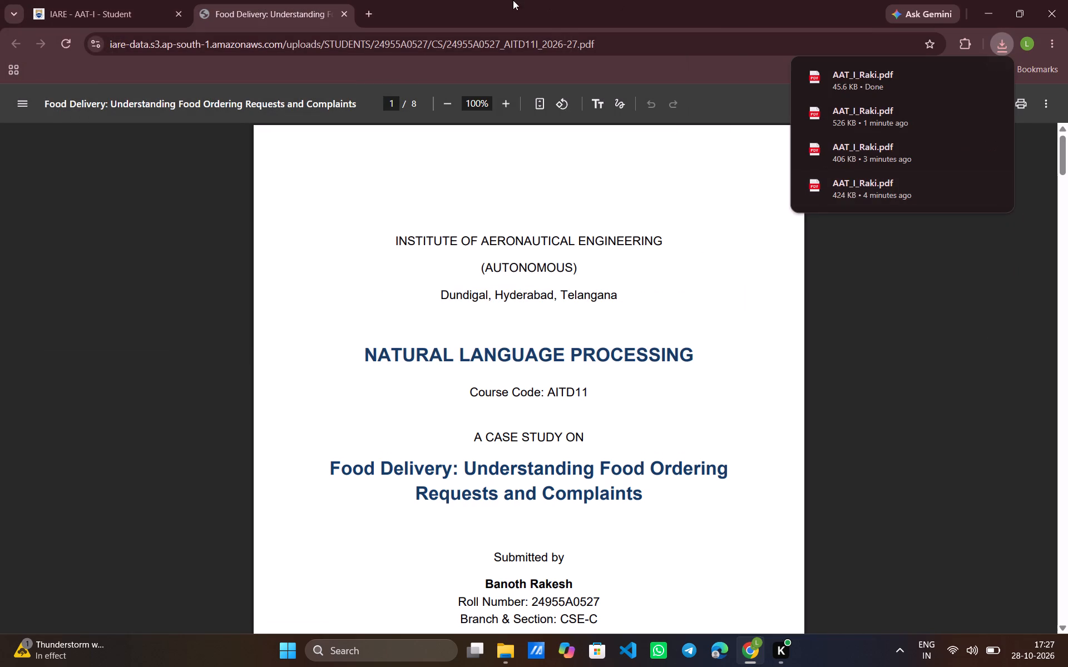
pyautogui.click(347, 14)
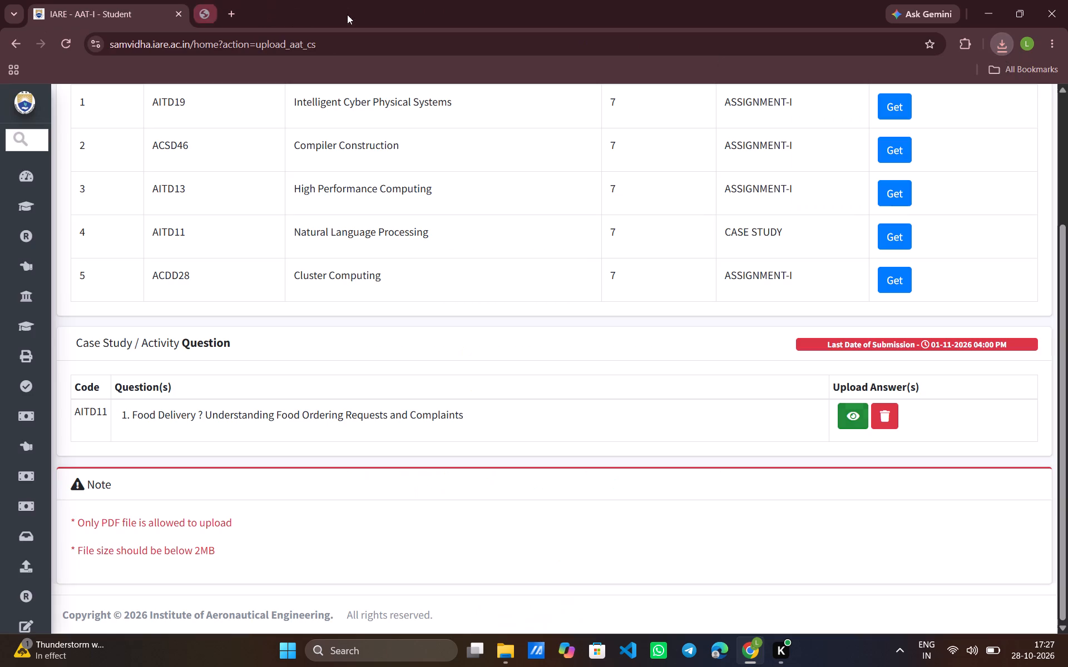
# Get the Cluster Computing (ACDD28) assignment questions and open the uploaded answer PDF.
pyautogui.click(887, 282)
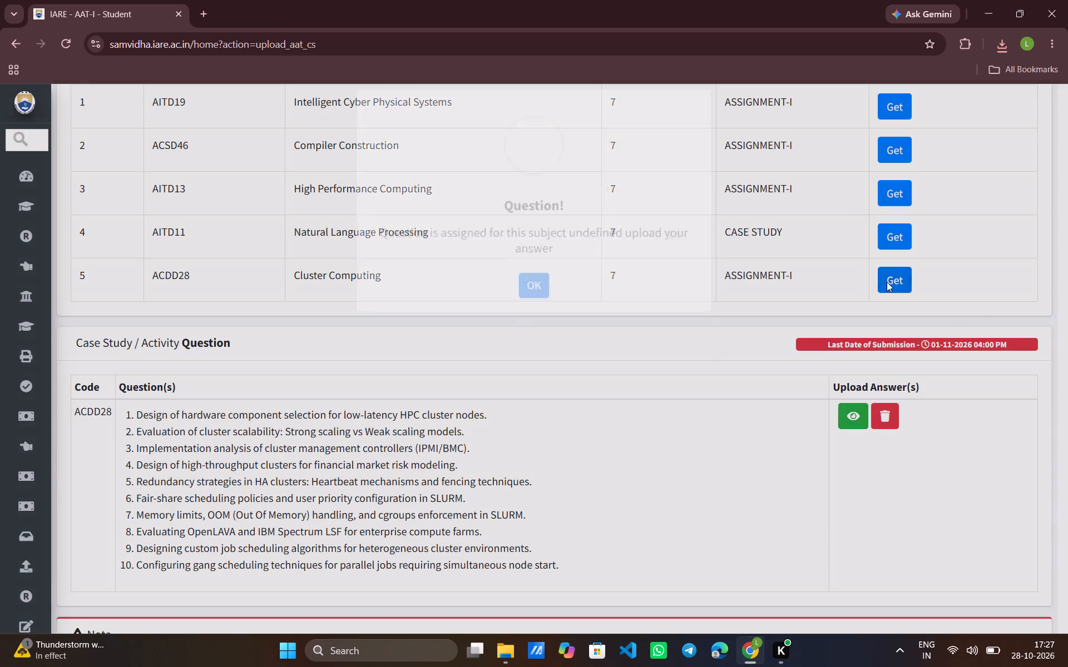
pyautogui.click(546, 449)
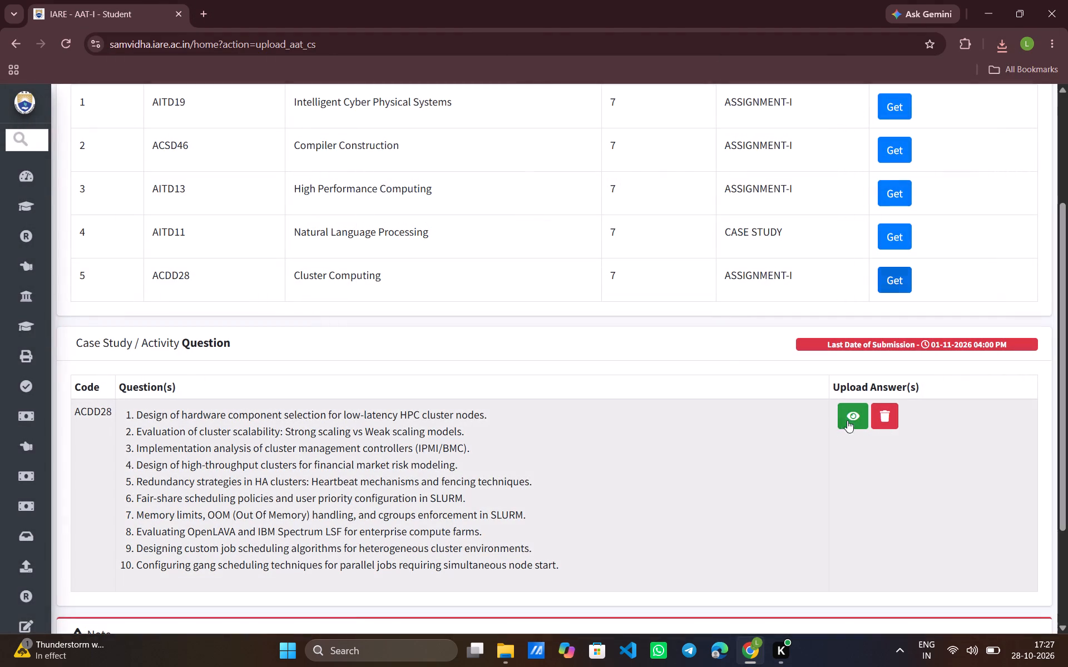
pyautogui.click(851, 417)
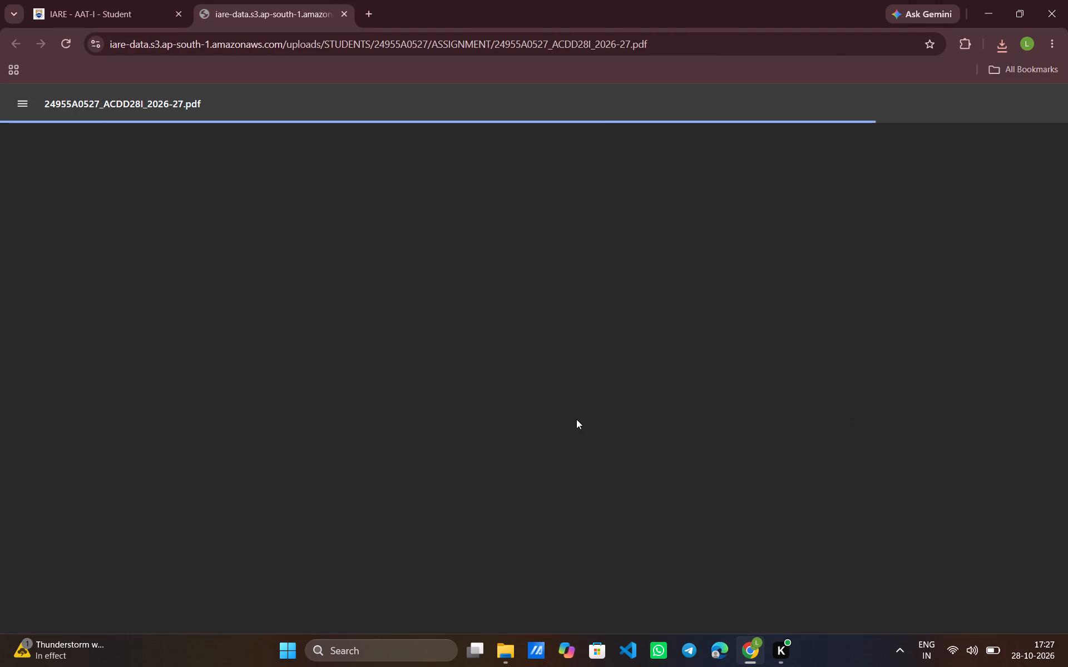
# Review the opening pages of the Cluster Computing assignment PDF, including the cover and the self-assessment form.
pyautogui.scroll(-7, 576, 419)
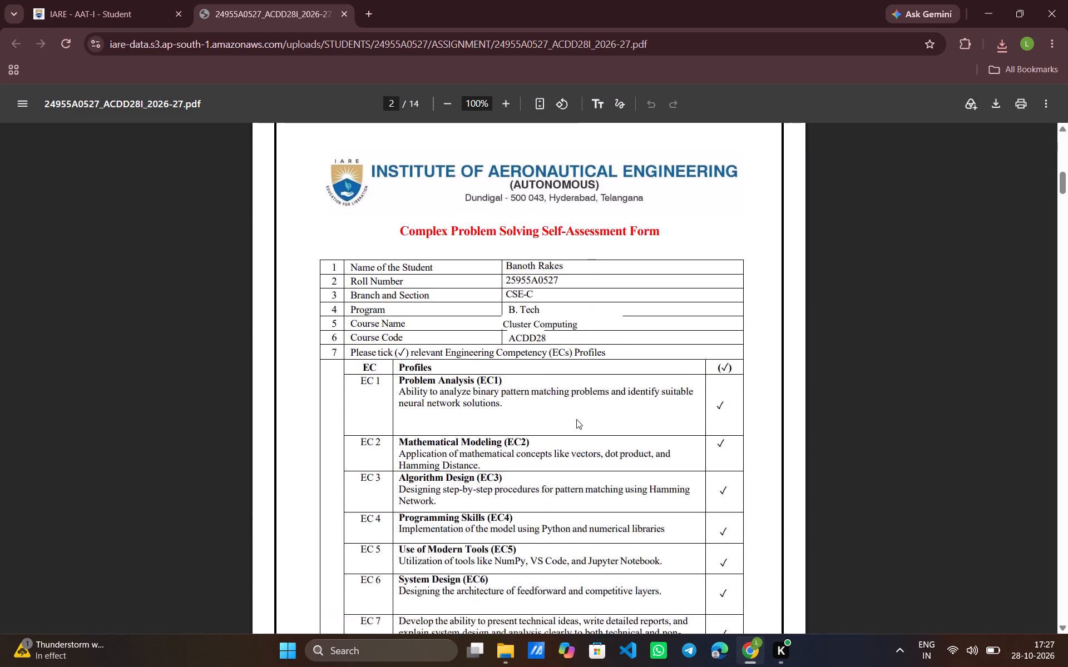
pyautogui.scroll(-3, 576, 419)
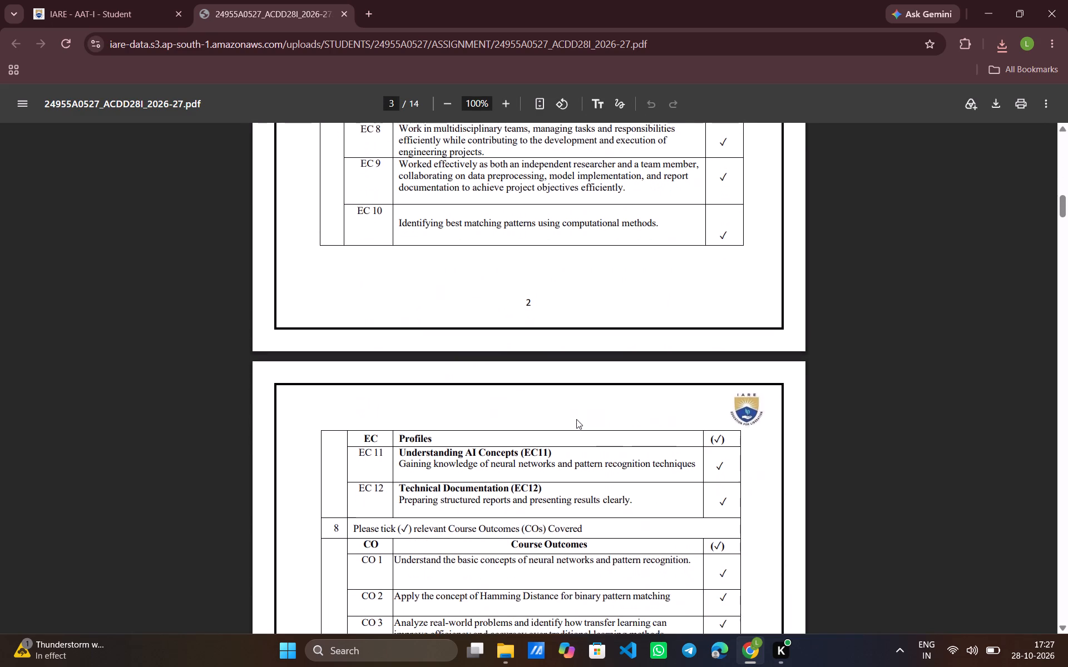
pyautogui.scroll(-1, 576, 419)
pyautogui.scroll(1, 576, 419)
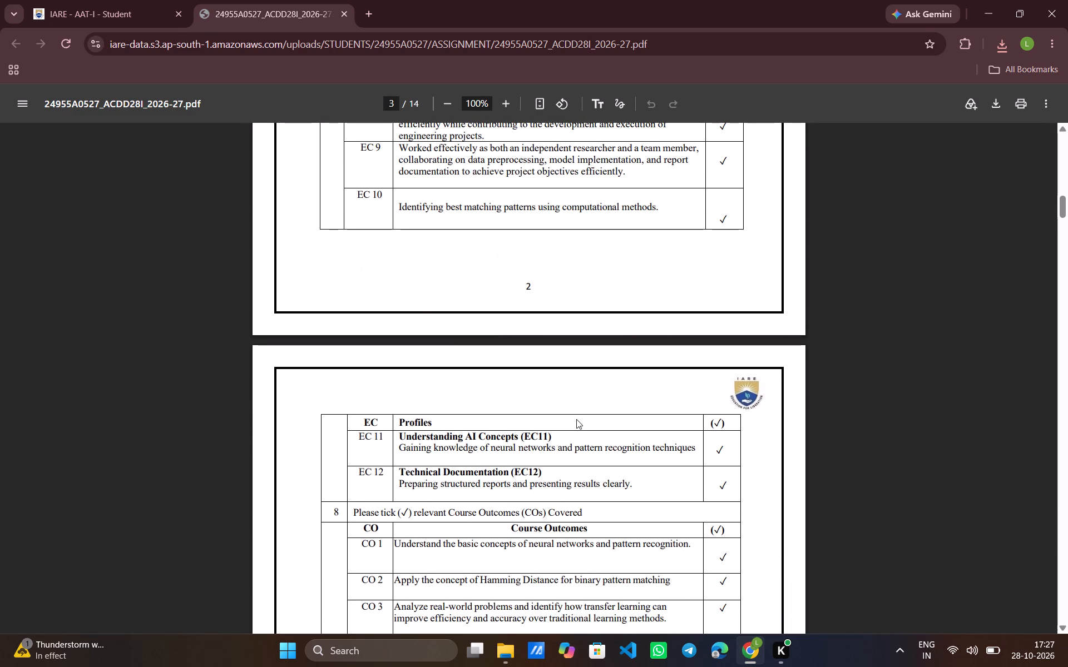
pyautogui.scroll(5, 576, 419)
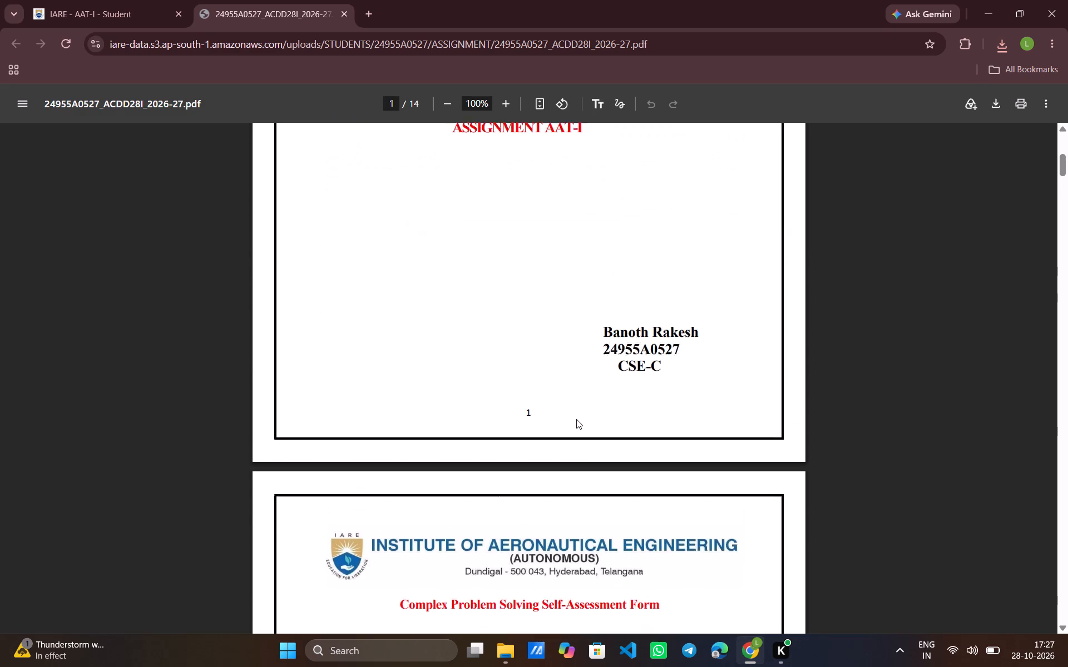
pyautogui.scroll(-13, 576, 419)
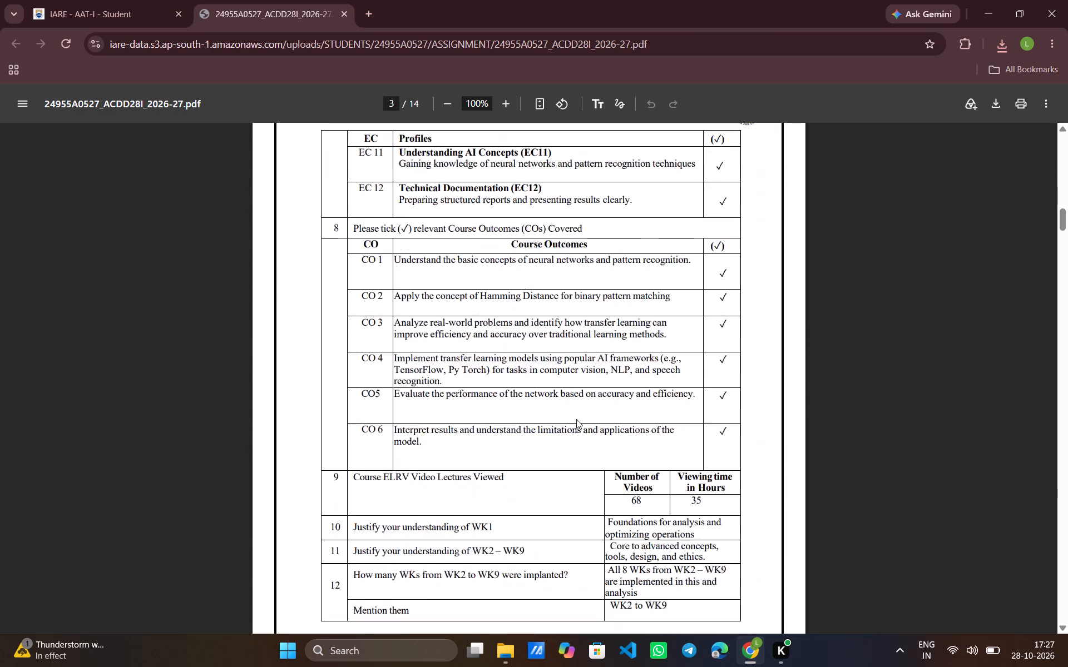
pyautogui.scroll(-2, 576, 419)
pyautogui.scroll(19, 576, 419)
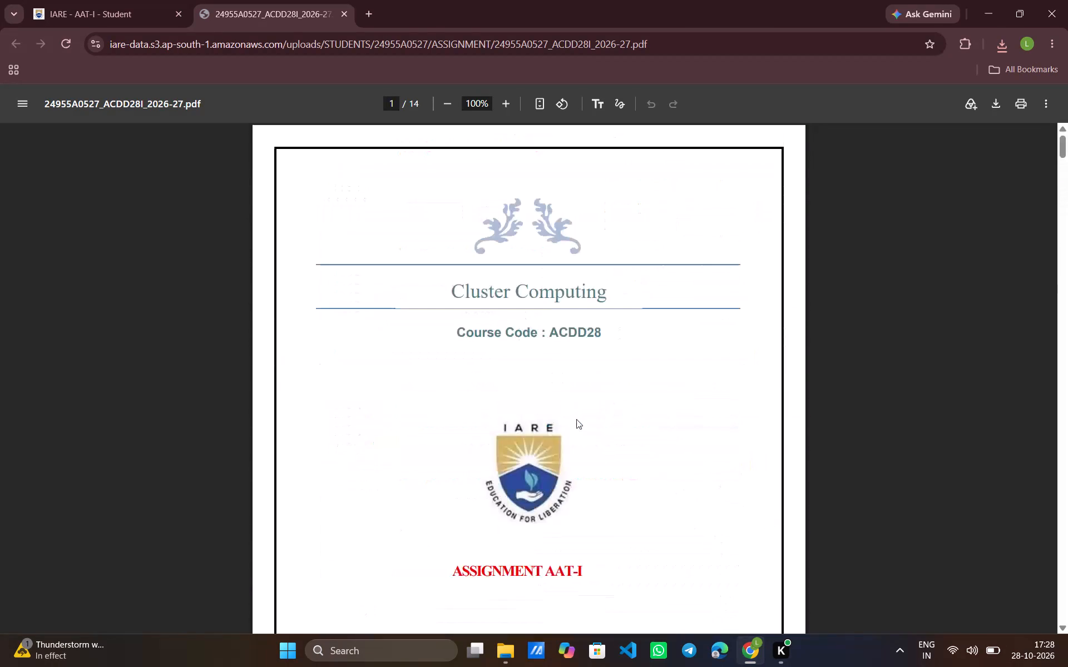
# Download the Cluster Computing assignment as AAT_I_Raki.pdf into the VII_SEM folder's Cluster Computing subfolder.
pyautogui.click(996, 102)
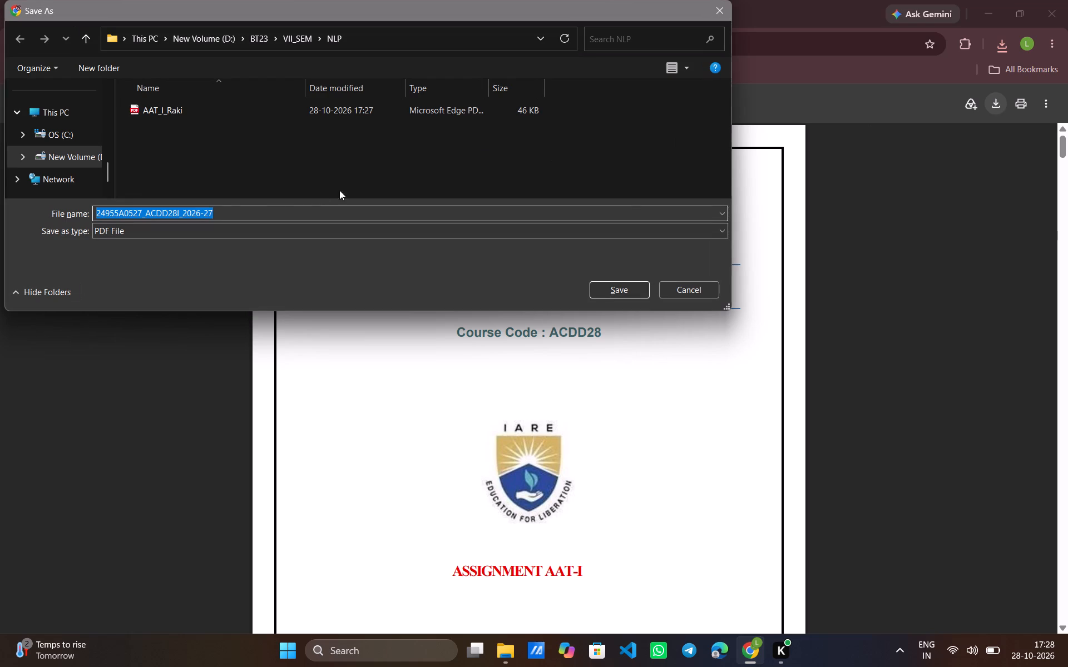
pyautogui.click(238, 216)
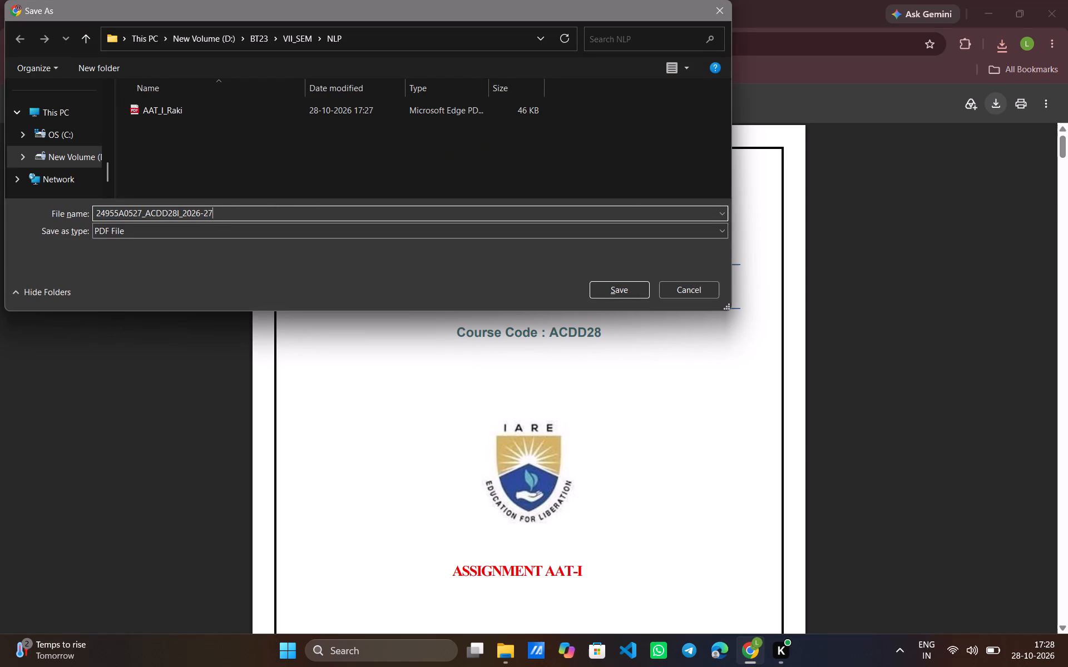
pyautogui.hotkey('ctrl', 'a')
pyautogui.press('BackSpace')
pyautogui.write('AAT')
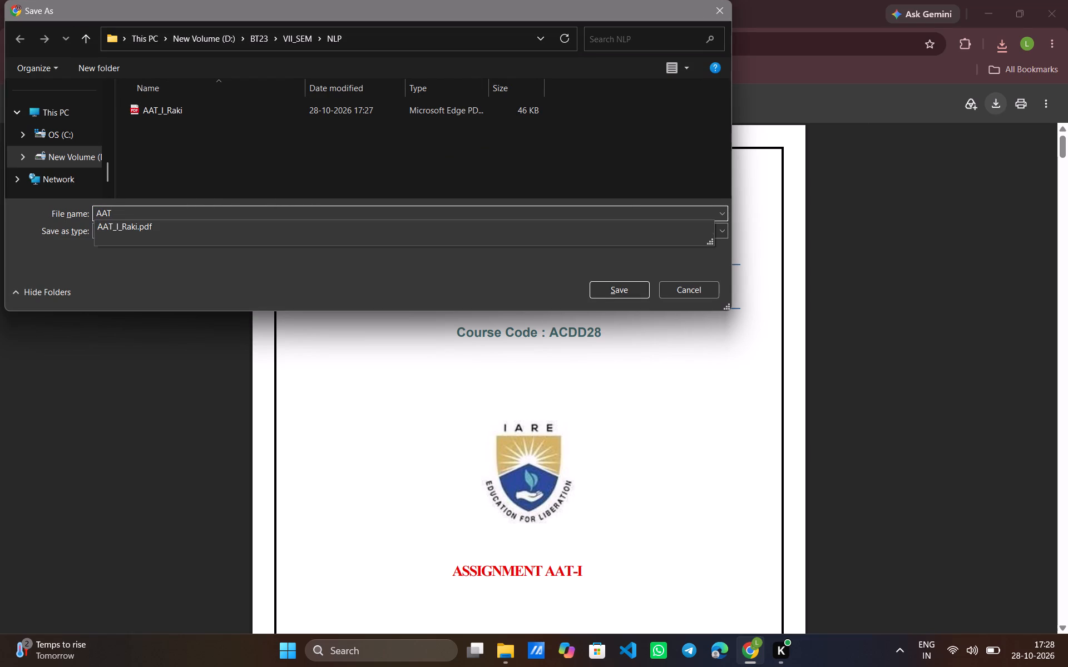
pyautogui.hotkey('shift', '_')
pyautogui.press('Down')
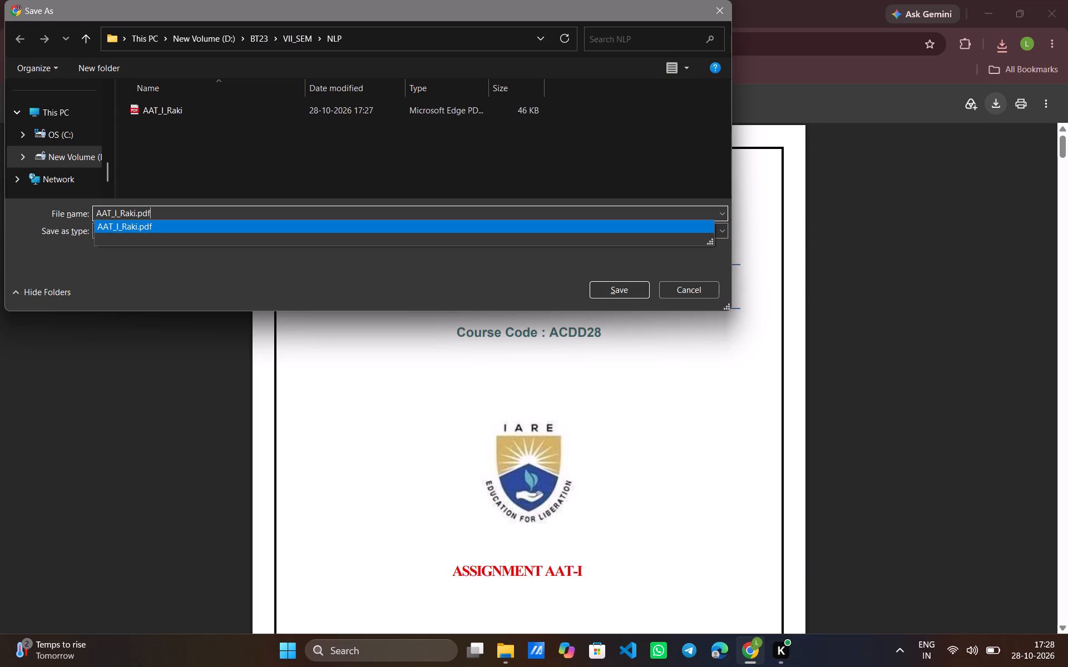
pyautogui.click(322, 38)
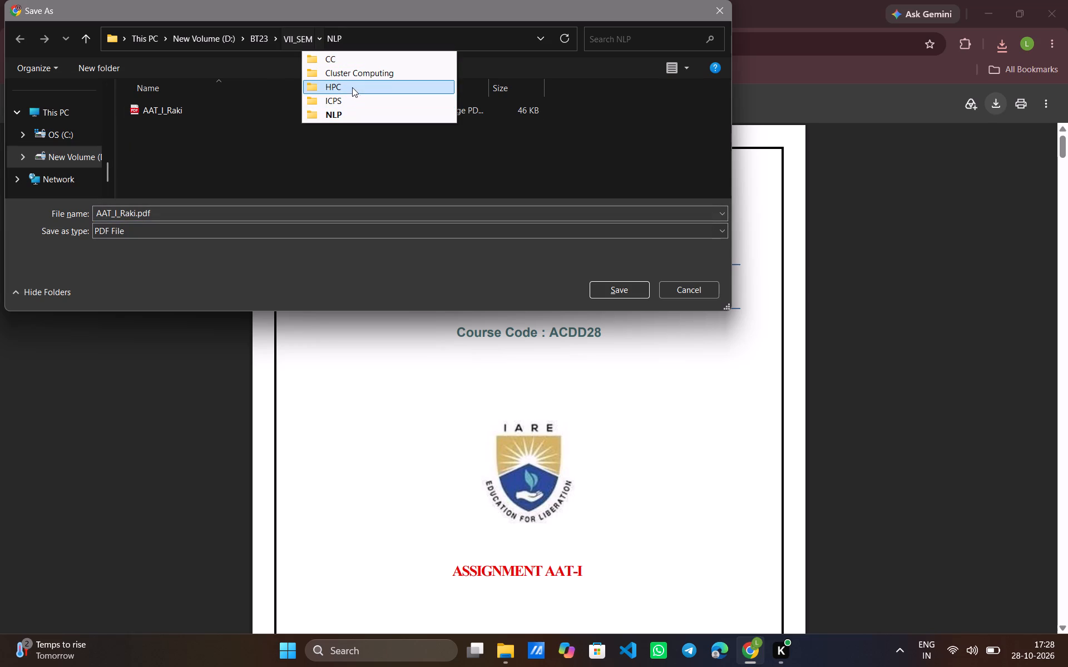
pyautogui.click(355, 71)
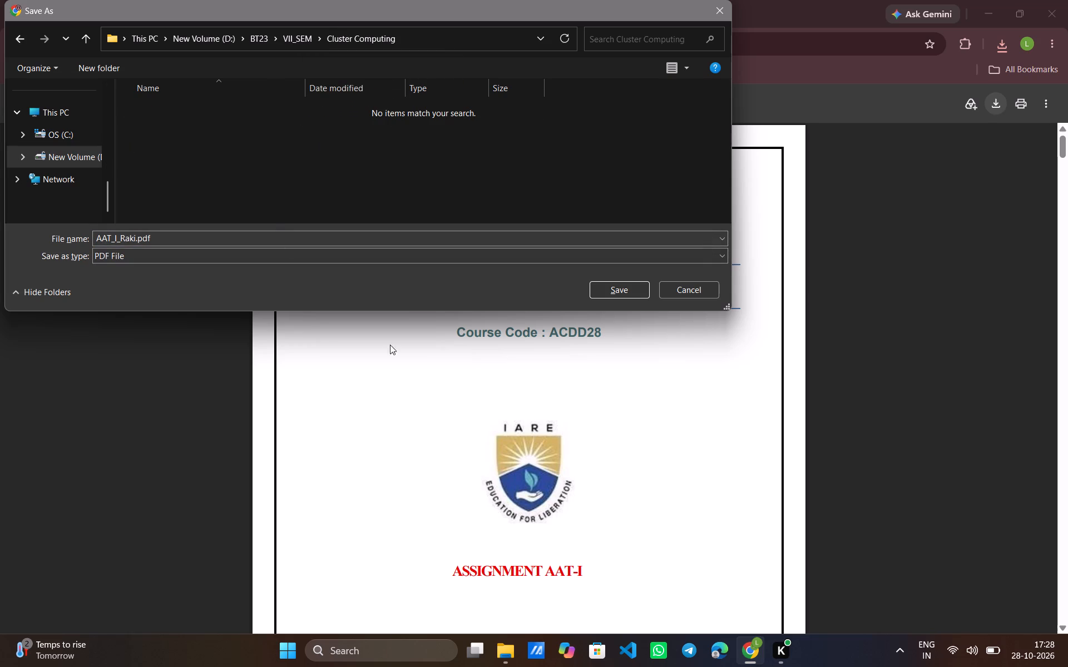
pyautogui.click(623, 291)
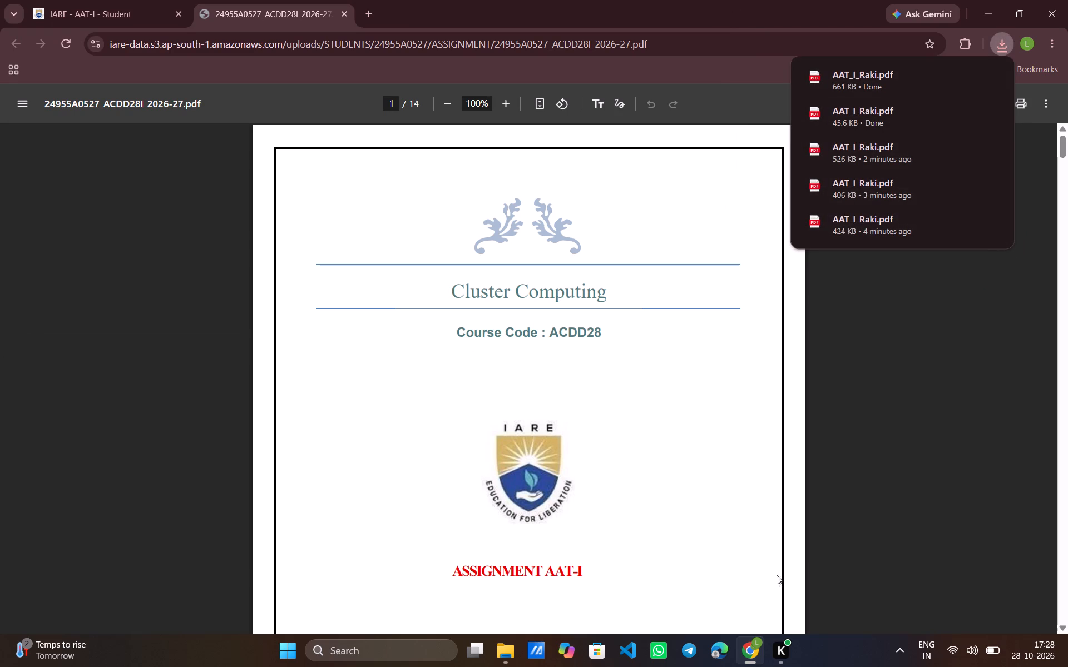
pyautogui.click(937, 575)
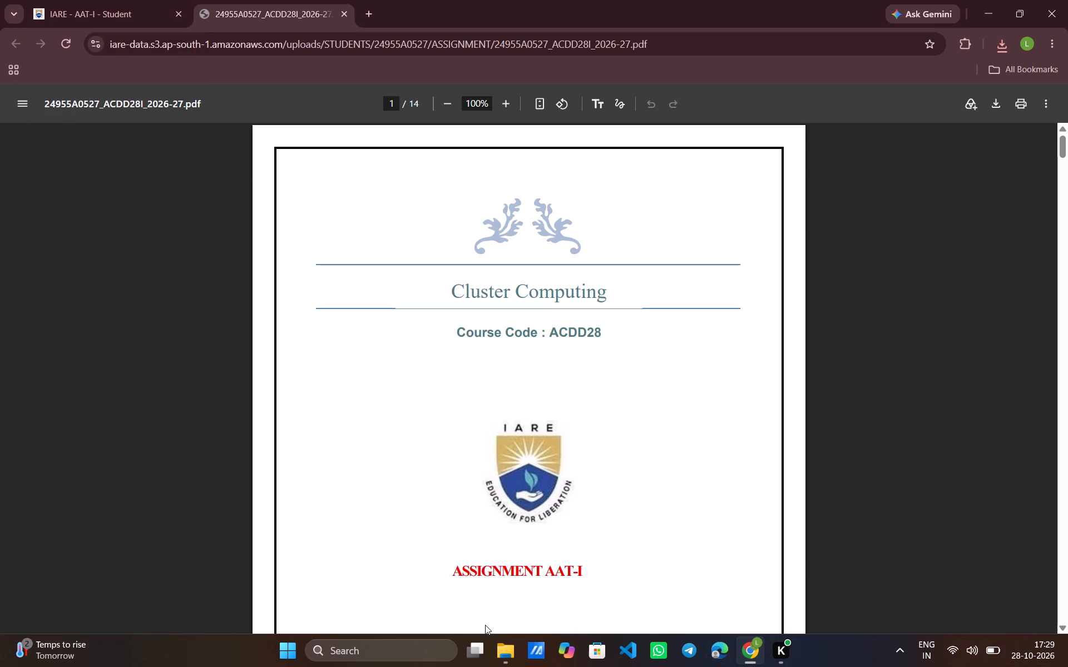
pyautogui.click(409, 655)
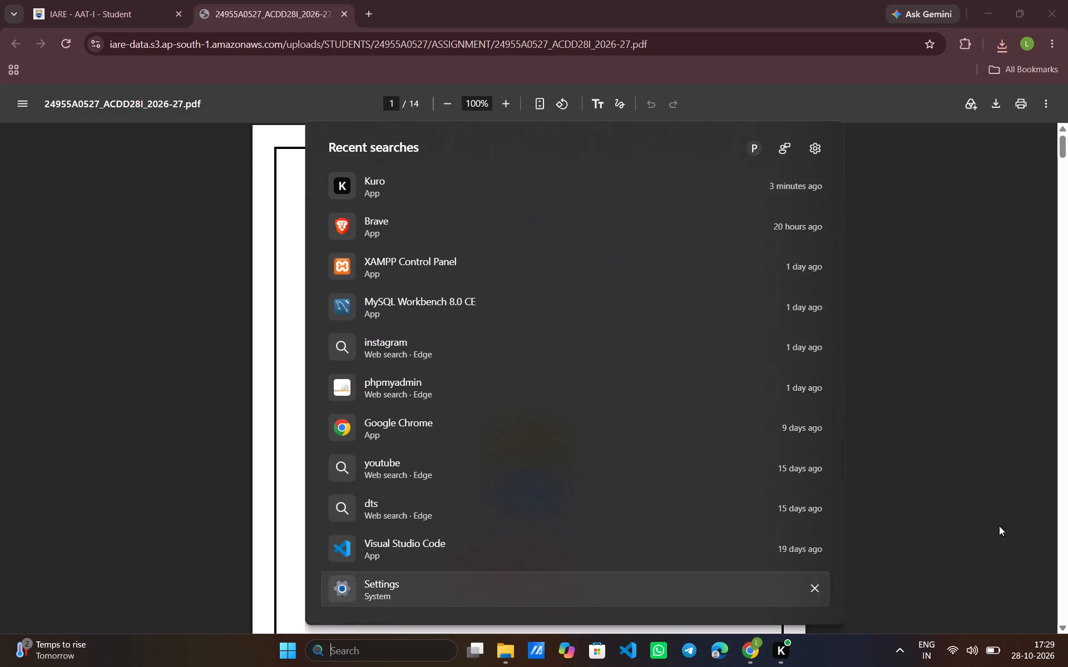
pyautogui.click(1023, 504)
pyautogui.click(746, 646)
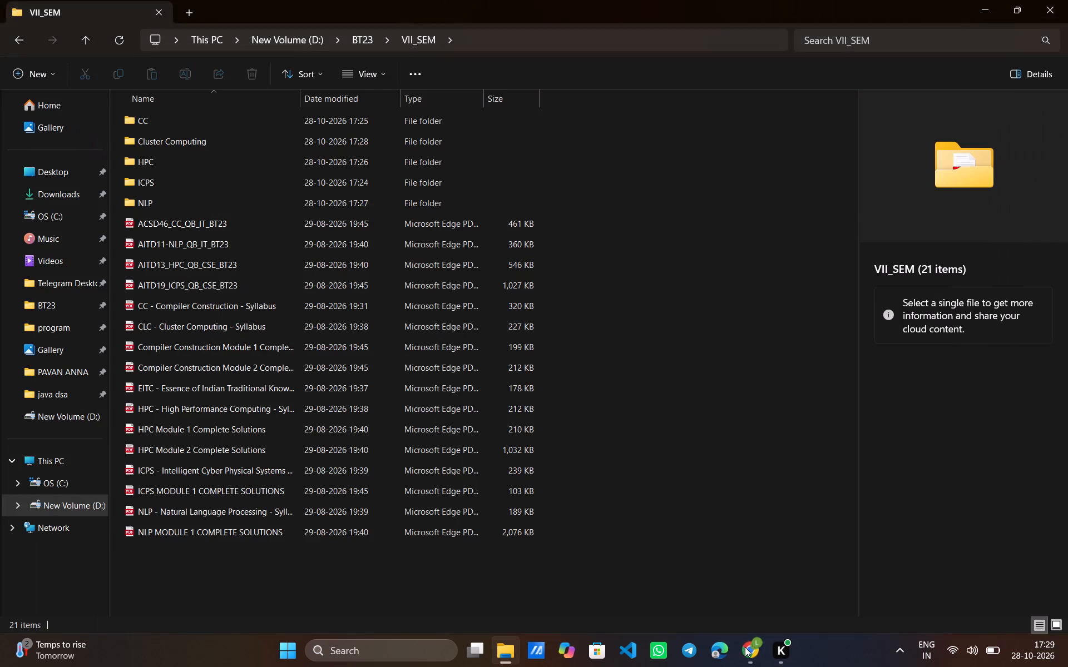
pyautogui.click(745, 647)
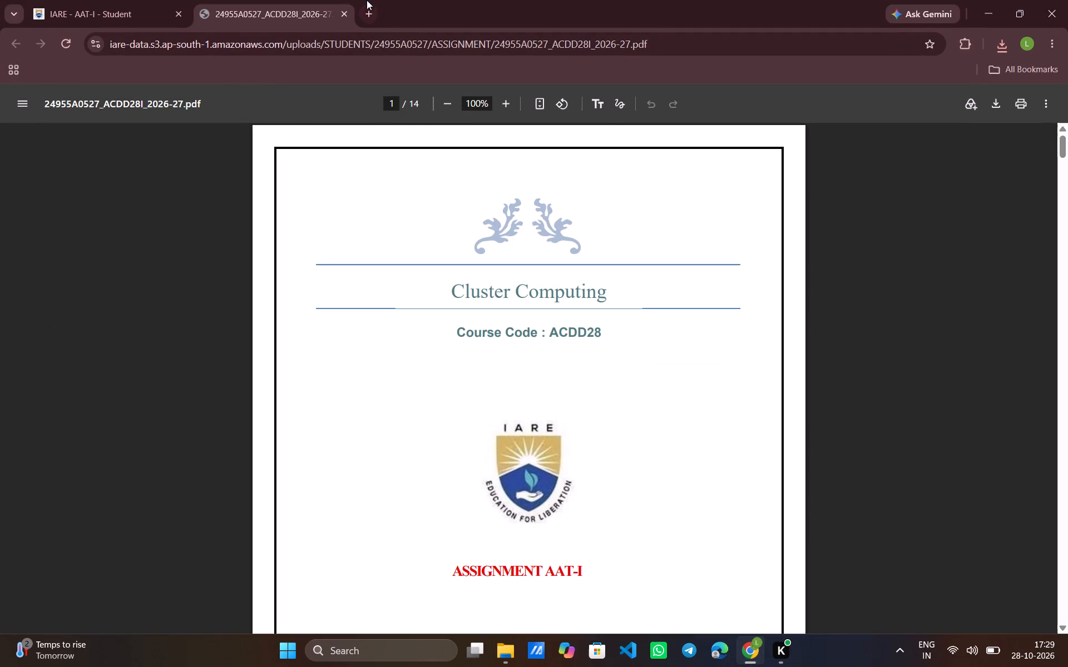
# Search the web for a PDF to Word converter in a new browser tab and open iLovePDF's converter page.
pyautogui.click(367, 0)
pyautogui.click(382, 43)
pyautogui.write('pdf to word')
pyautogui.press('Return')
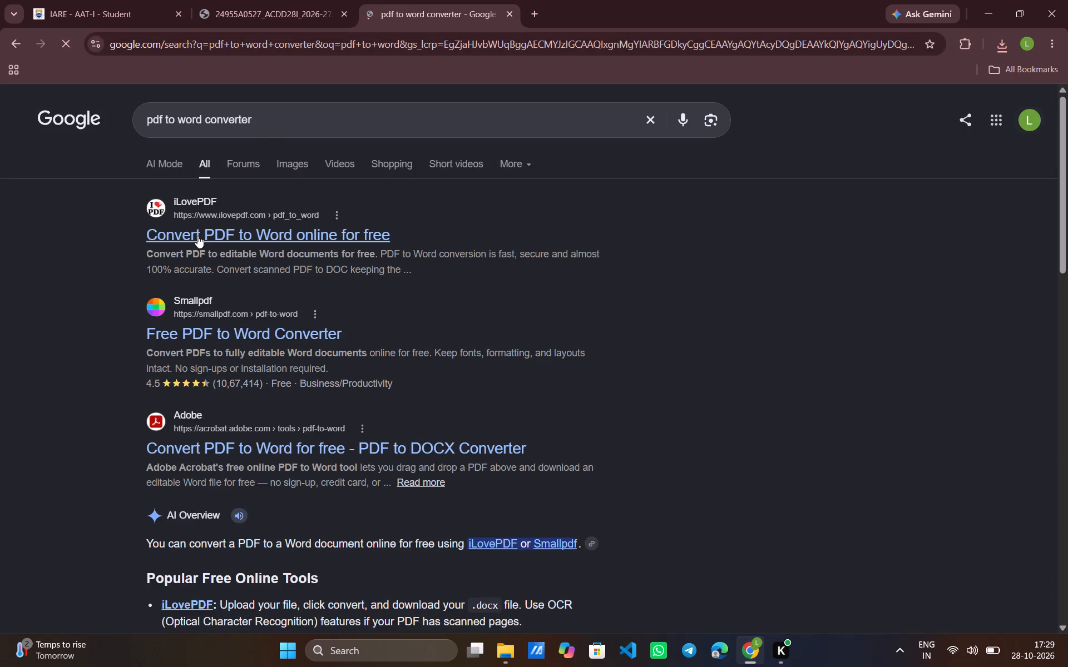
pyautogui.click(197, 236)
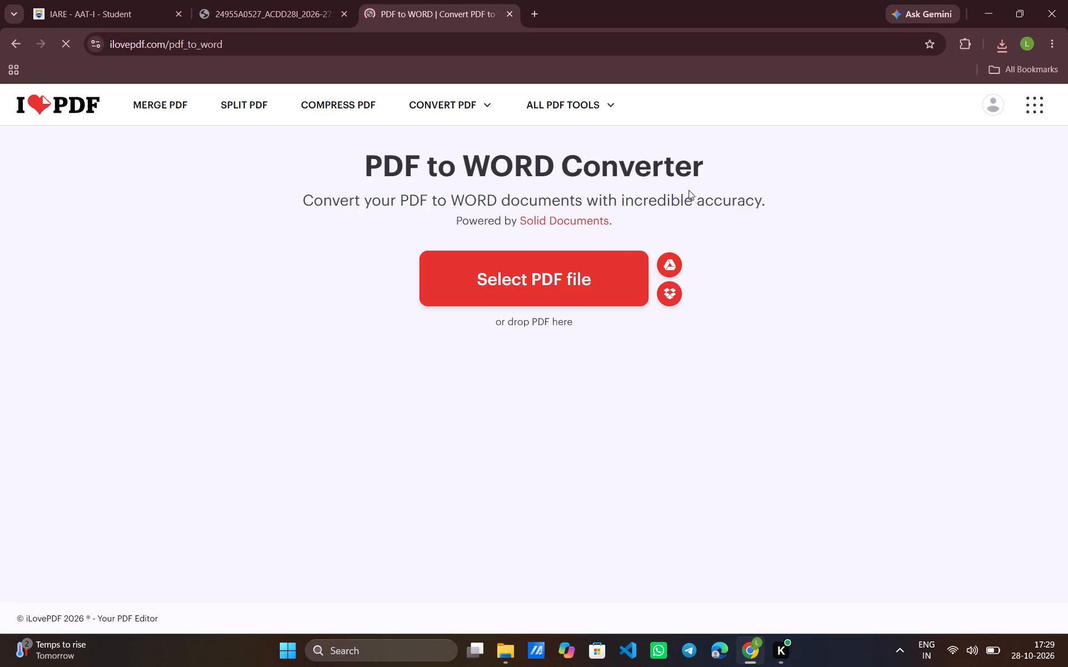
# Select AAT_I_Raki.pdf from the ICPS subfolder of BT23's VII_SEM folder as the file to convert.
pyautogui.click(515, 280)
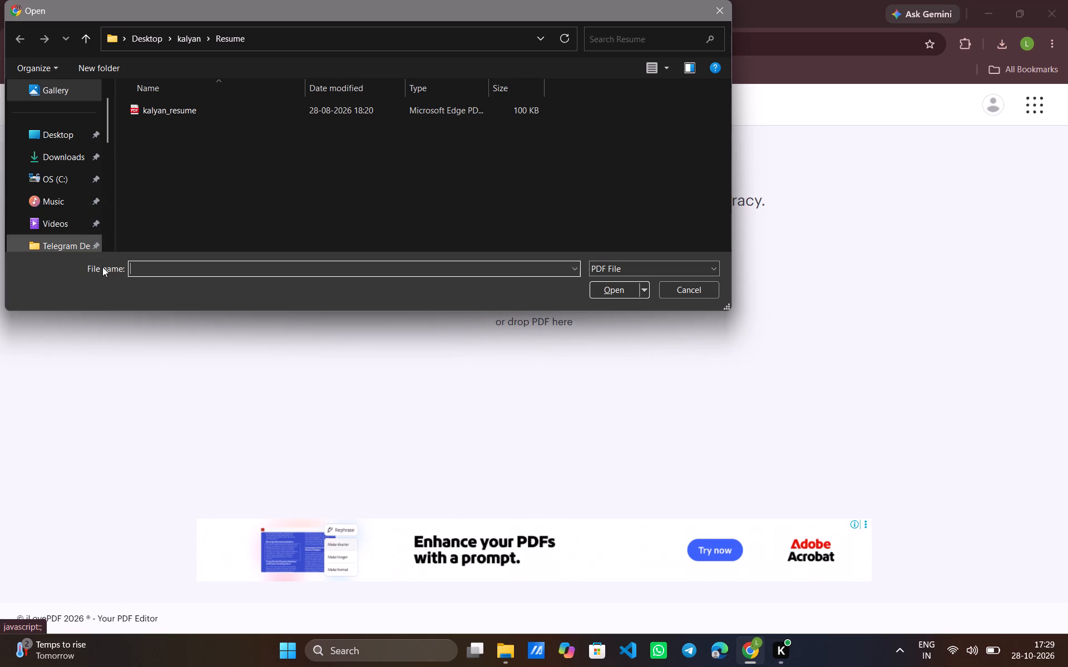
pyautogui.scroll(-1, 69, 202)
pyautogui.scroll(1, 69, 202)
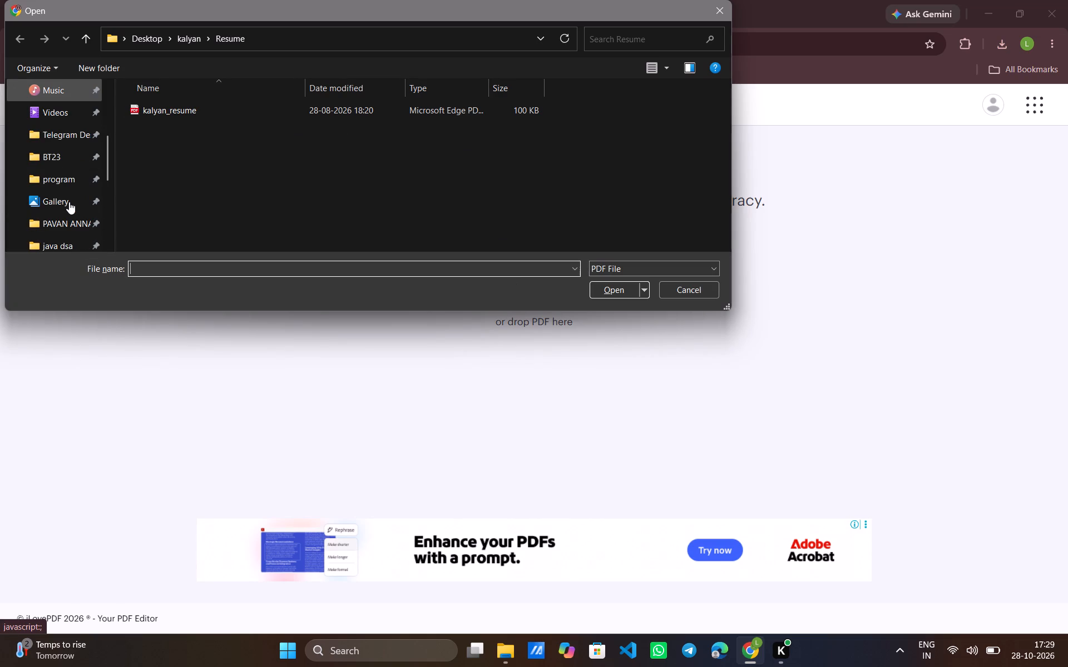
pyautogui.click(41, 155)
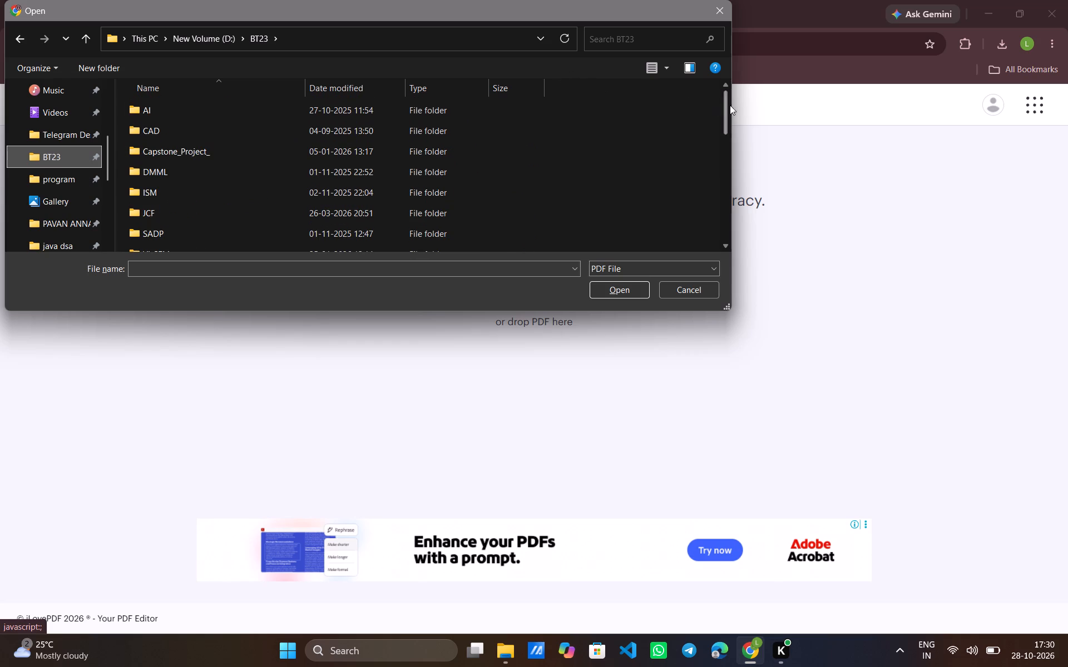
pyautogui.moveTo(723, 107); pyautogui.dragTo(725, 119)
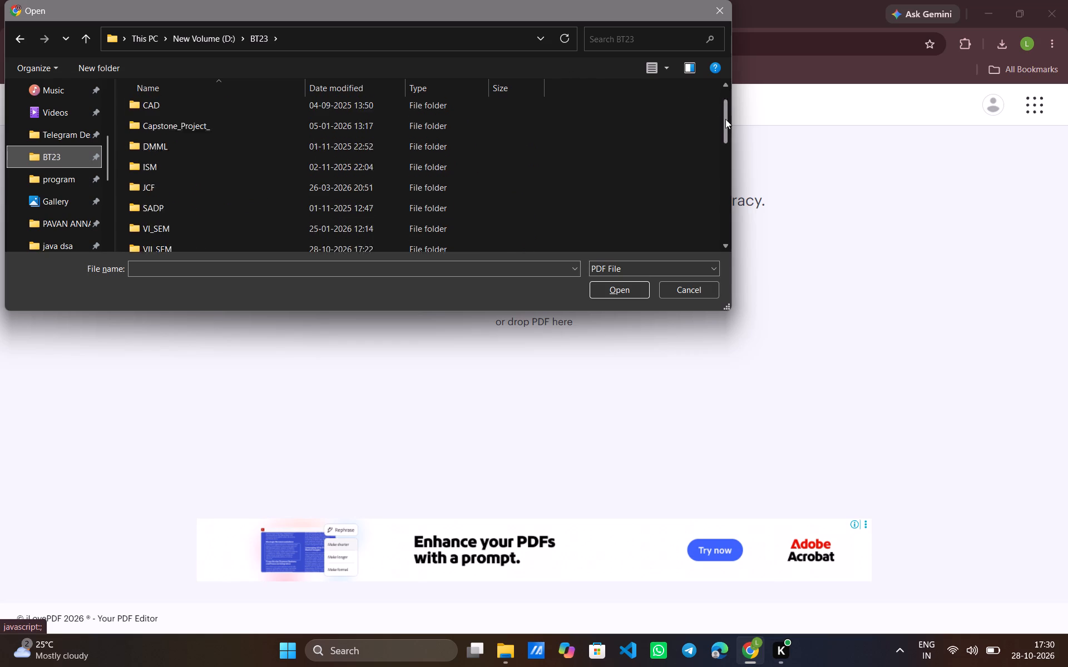
pyautogui.moveTo(725, 119); pyautogui.dragTo(726, 125)
pyautogui.doubleClick(177, 215)
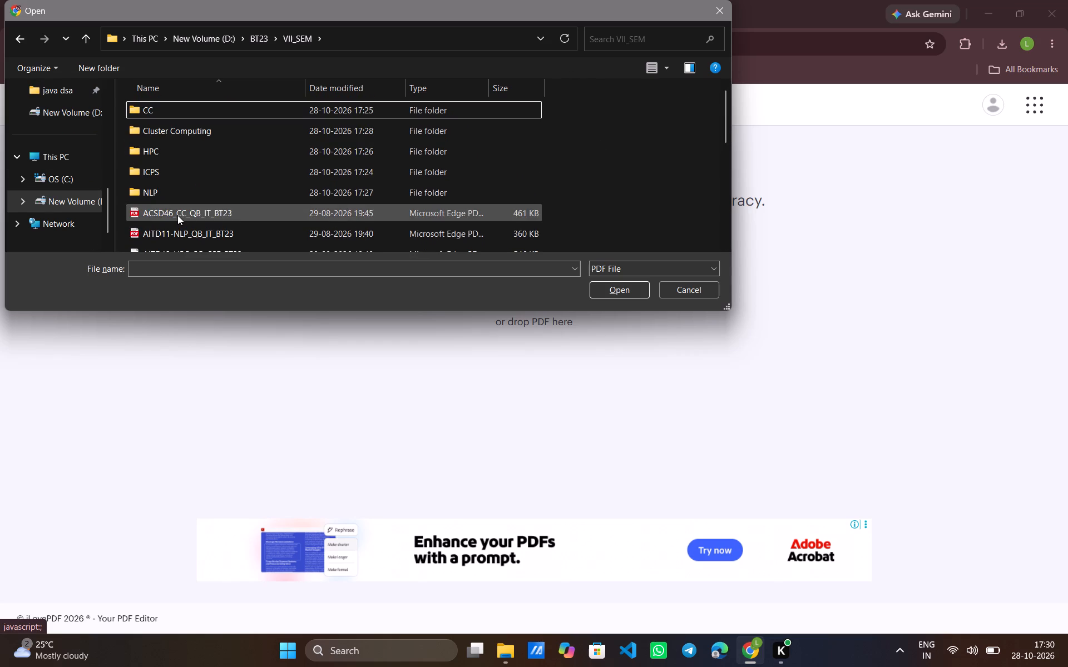
pyautogui.click(156, 171)
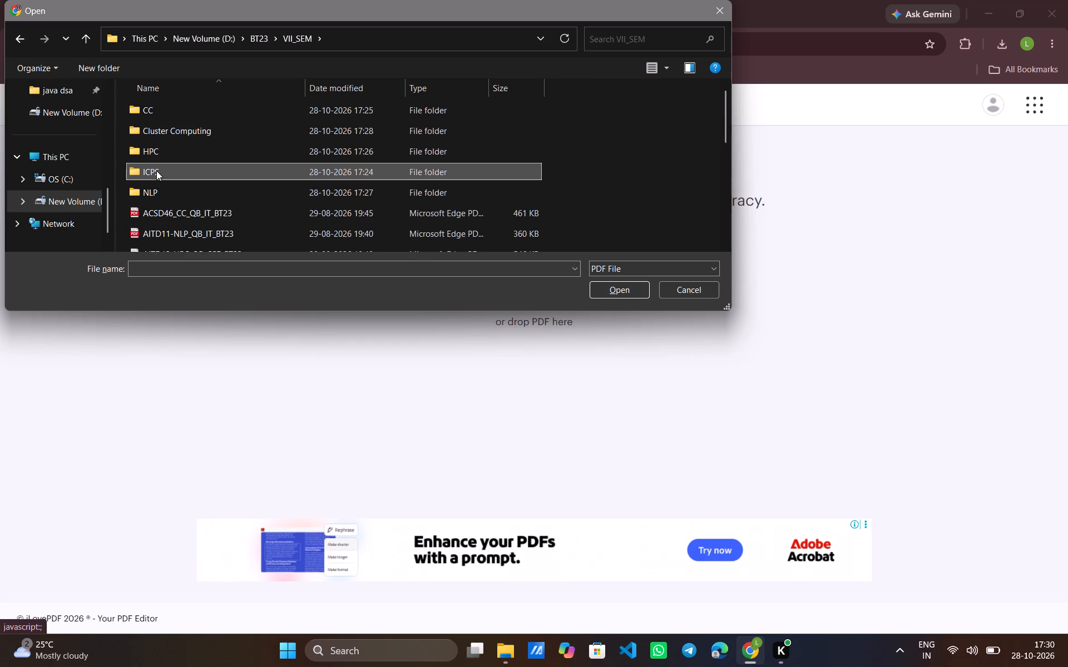
pyautogui.doubleClick(156, 171)
pyautogui.doubleClick(209, 109)
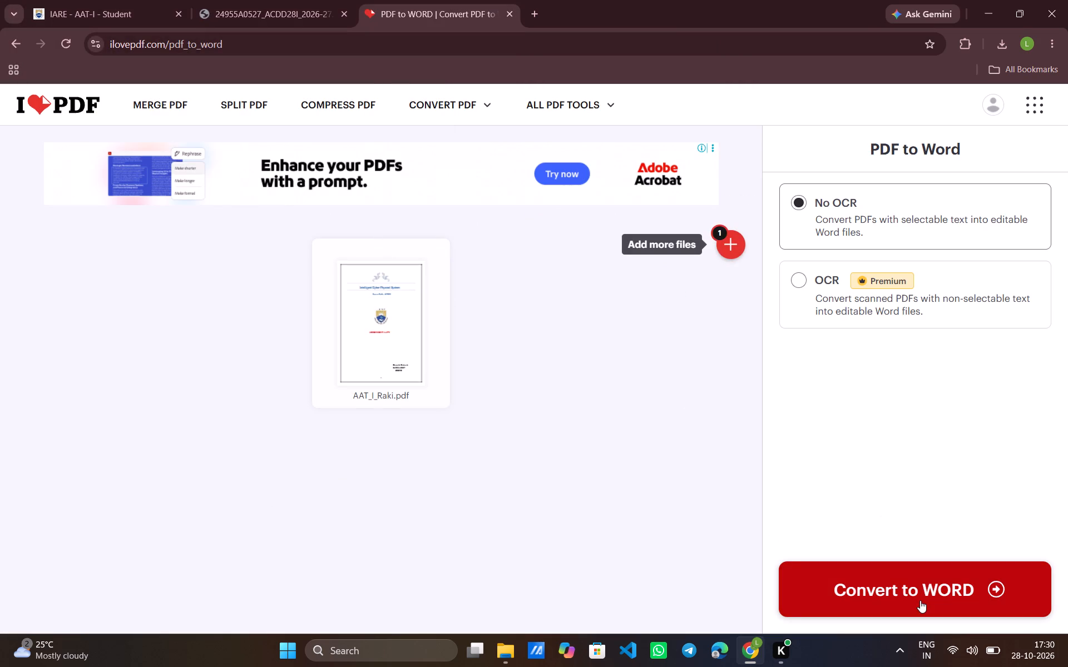
# Convert the ICPS assignment PDF to Word without OCR and download the resulting document.
pyautogui.click(866, 577)
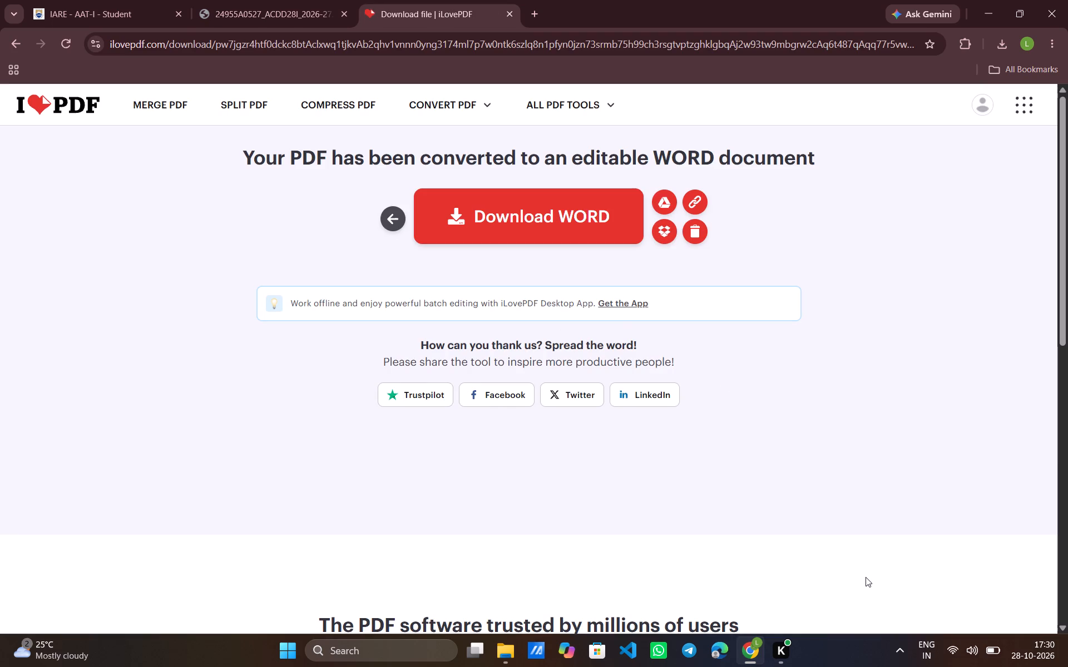
pyautogui.click(527, 216)
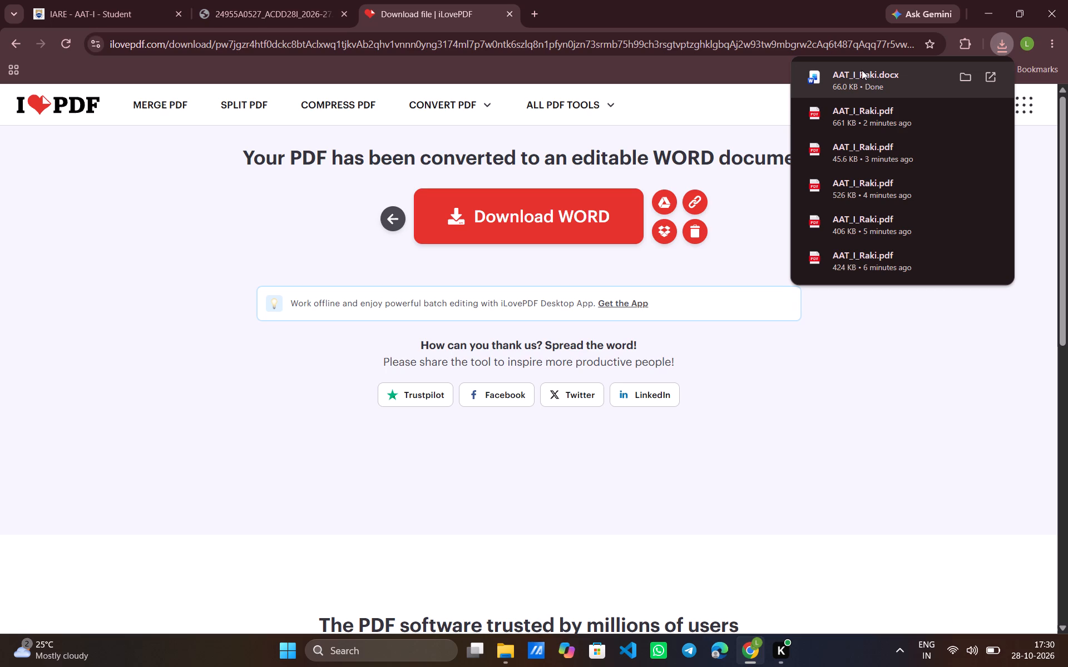
# Open the downloaded AAT_I_Raki.docx in Word, maximize its window and enable editing.
pyautogui.click(862, 70)
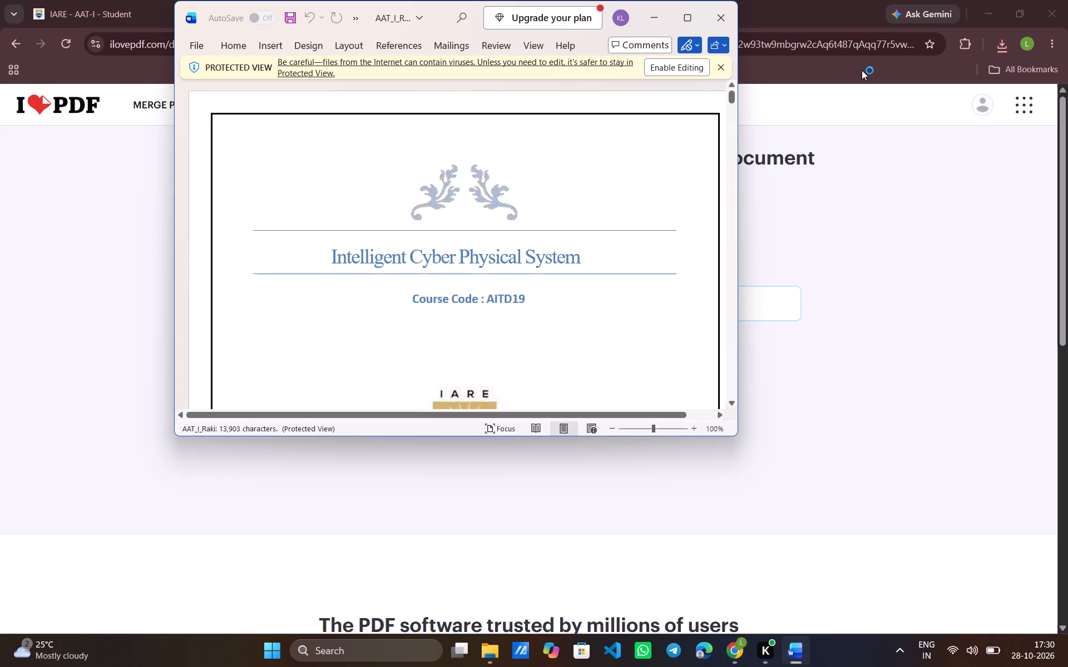
pyautogui.click(686, 18)
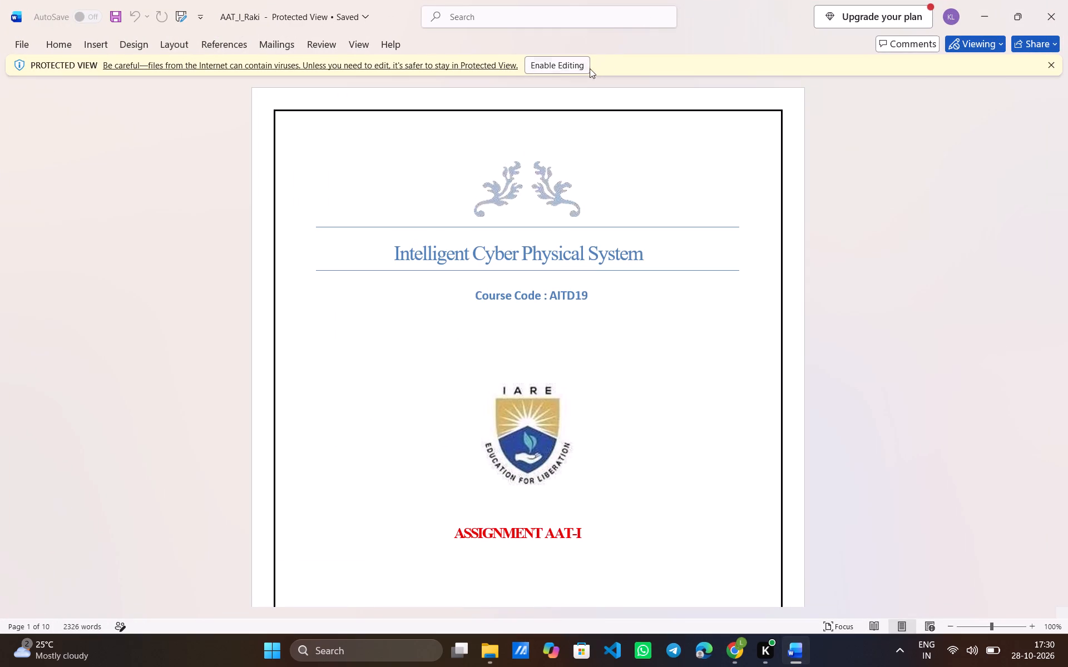
pyautogui.click(552, 55)
pyautogui.click(553, 66)
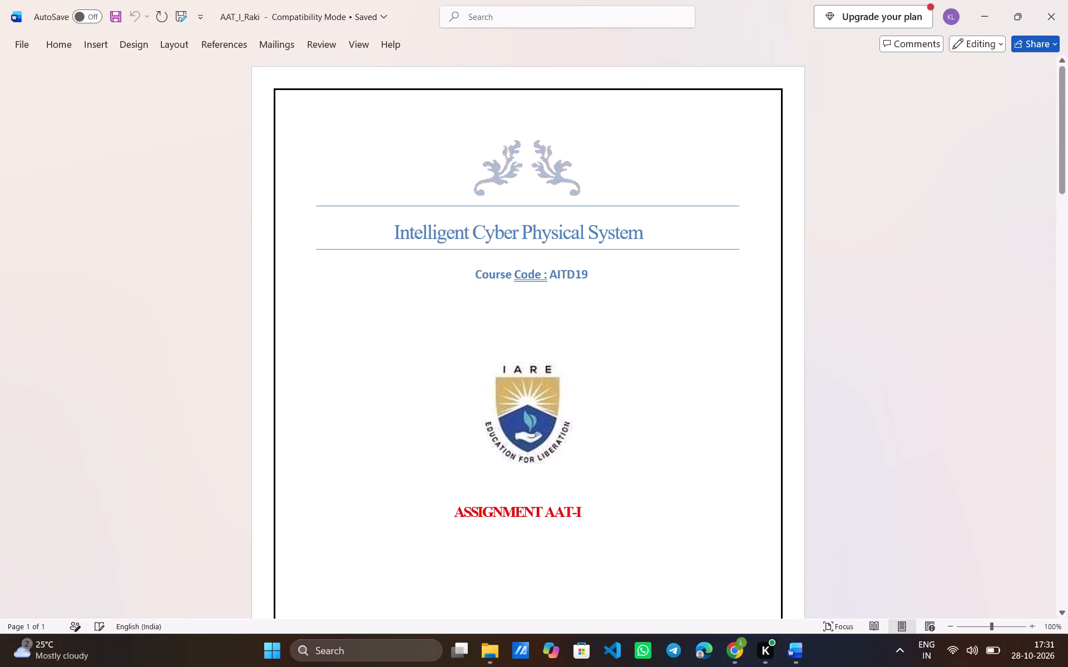
pyautogui.click(436, 313)
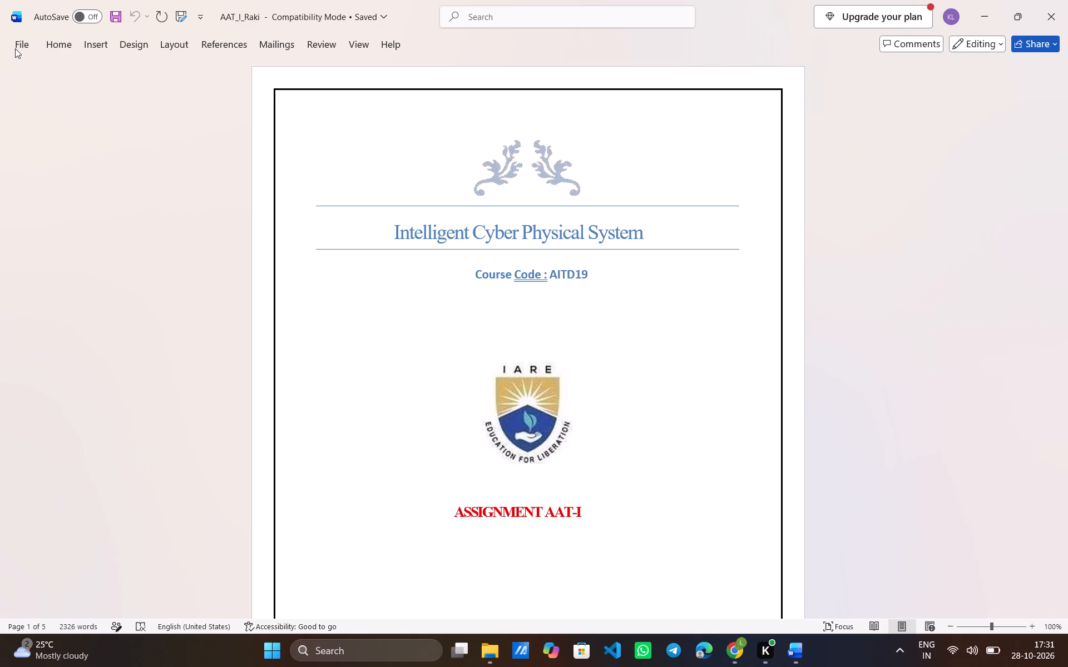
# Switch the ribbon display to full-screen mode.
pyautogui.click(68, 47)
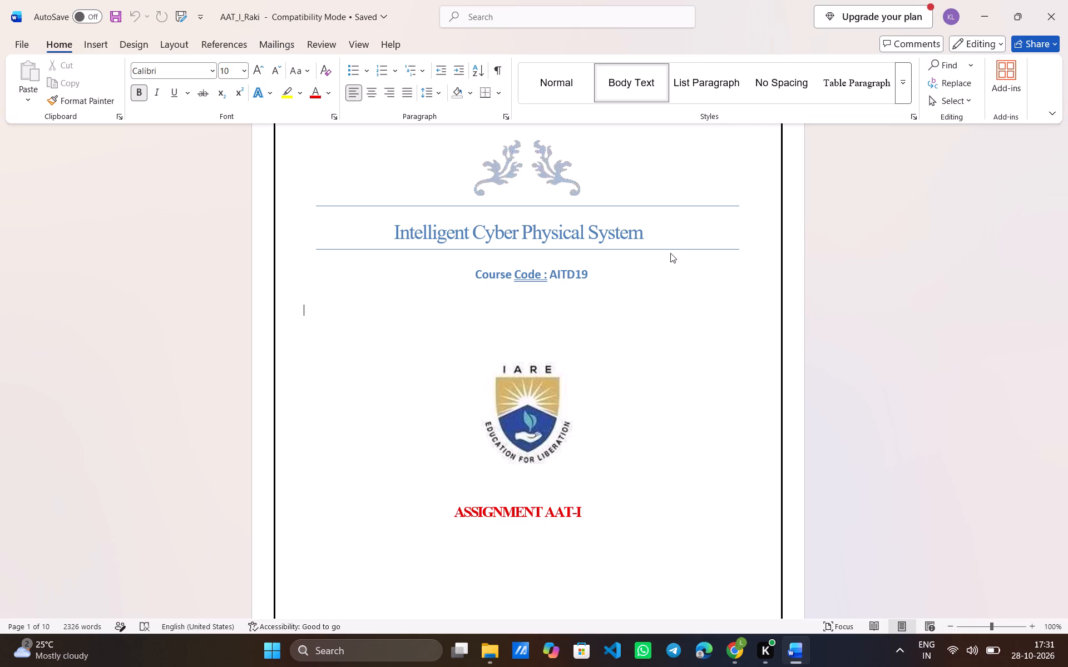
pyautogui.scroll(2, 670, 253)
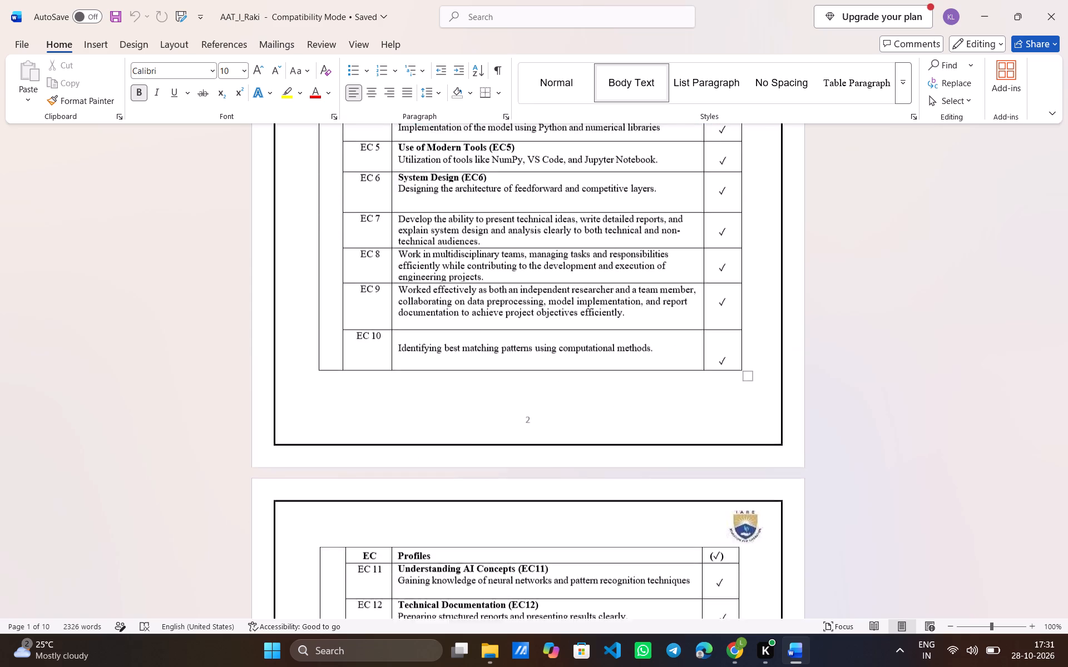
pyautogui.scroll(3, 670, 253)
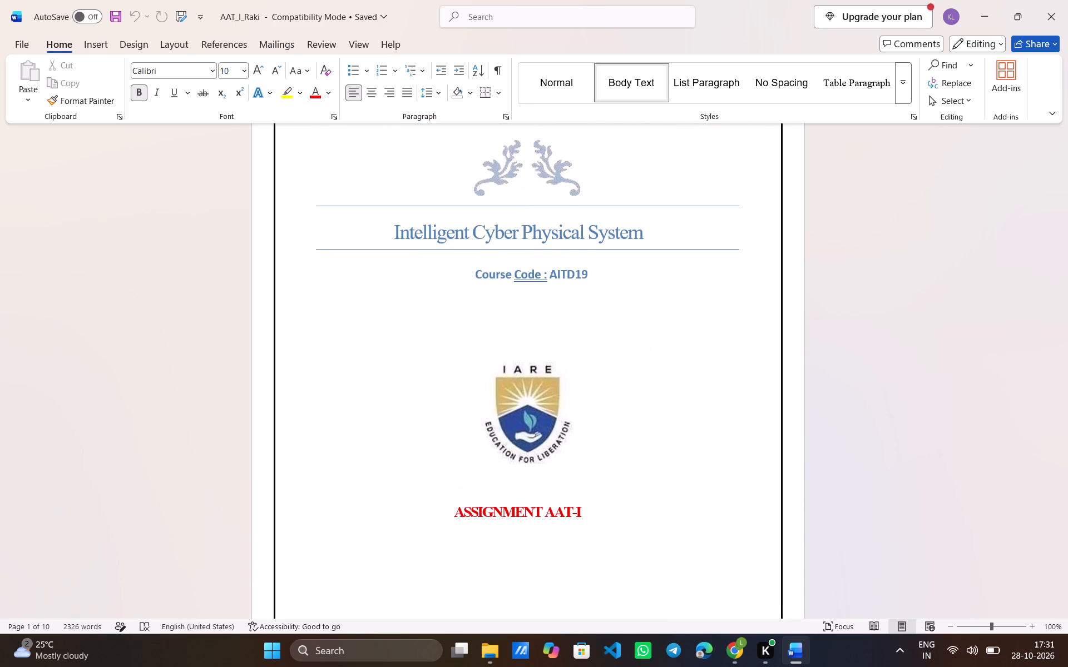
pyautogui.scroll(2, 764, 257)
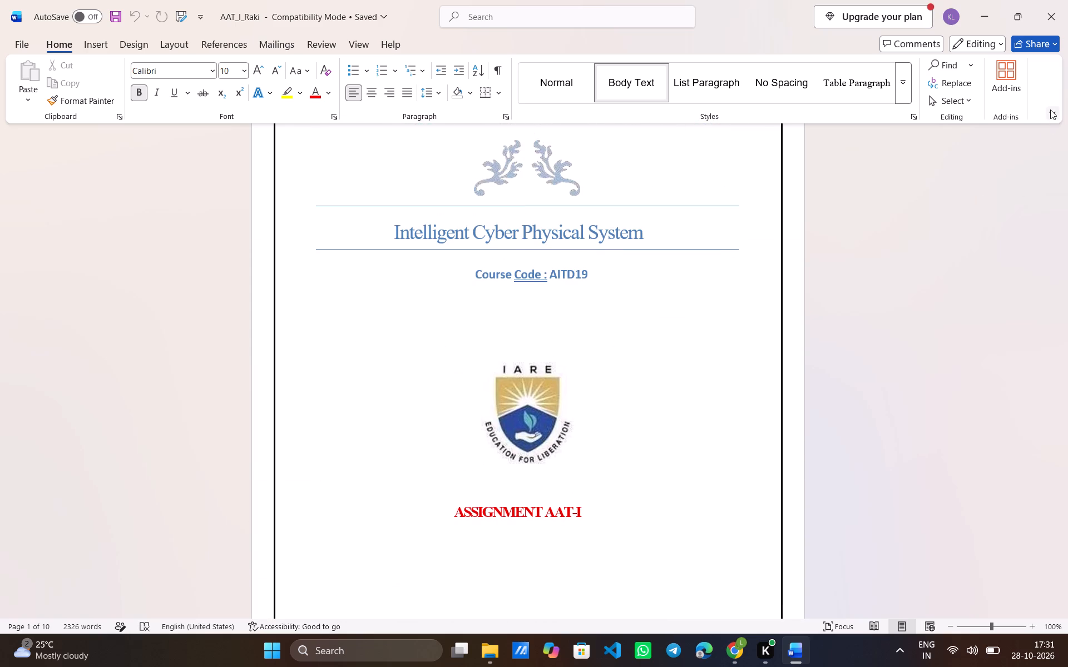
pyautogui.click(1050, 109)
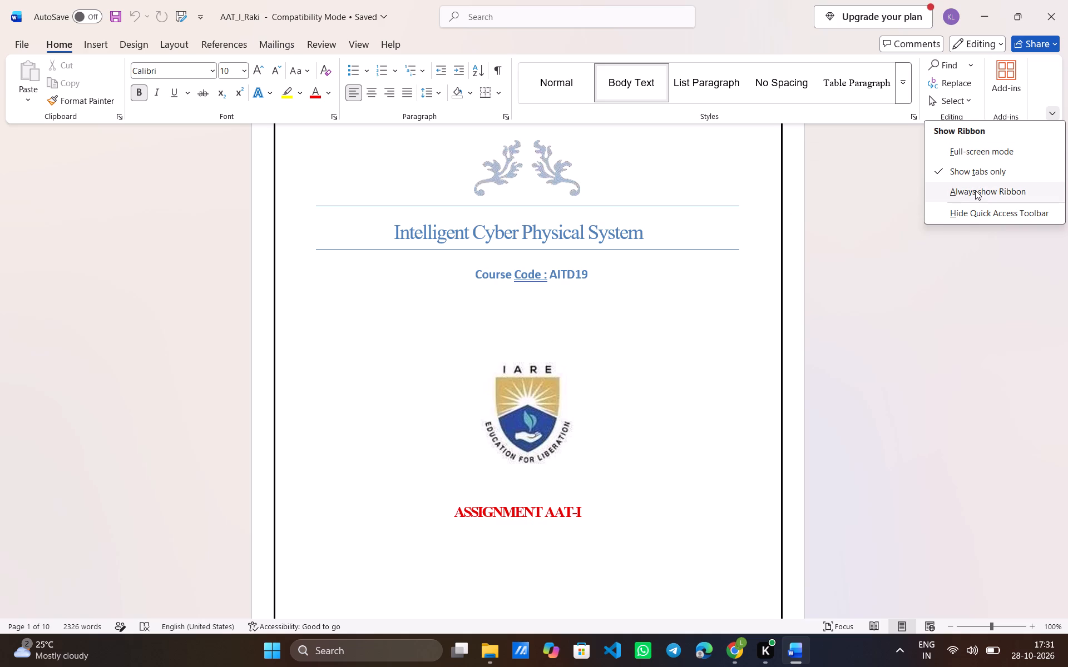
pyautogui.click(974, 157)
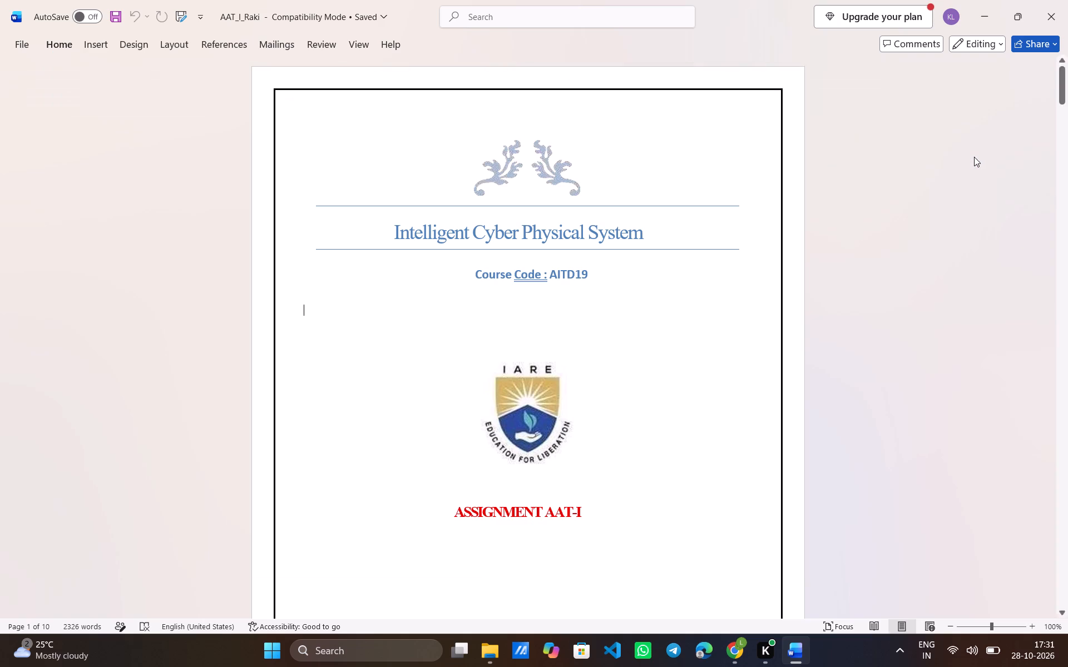
# Set the ribbon display to always show the ribbon.
pyautogui.click(1025, 8)
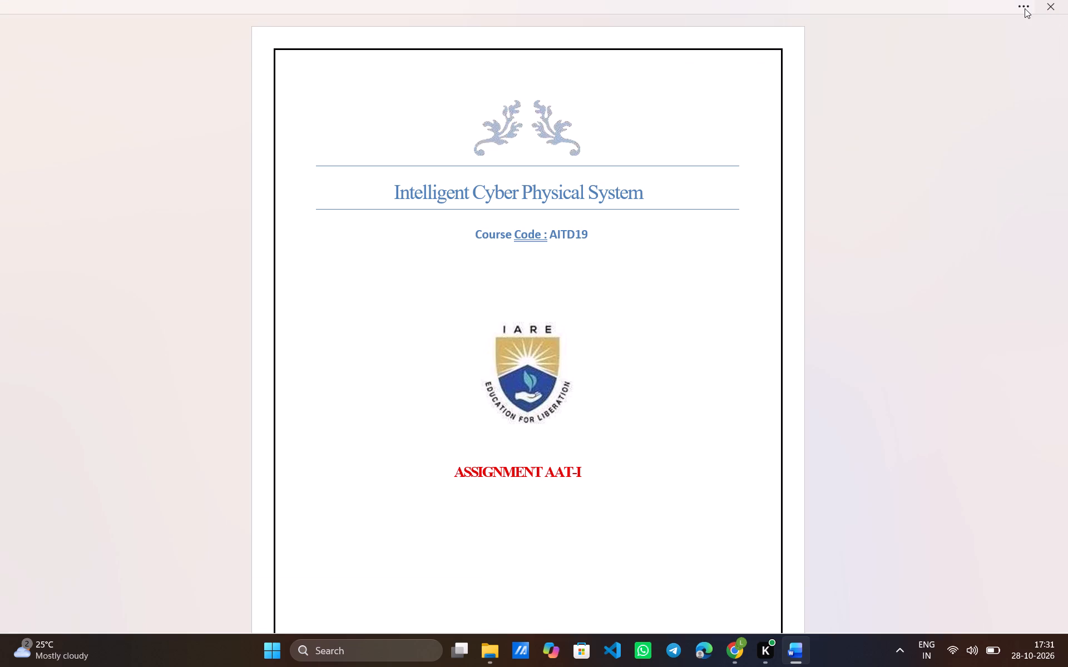
pyautogui.doubleClick(1052, 113)
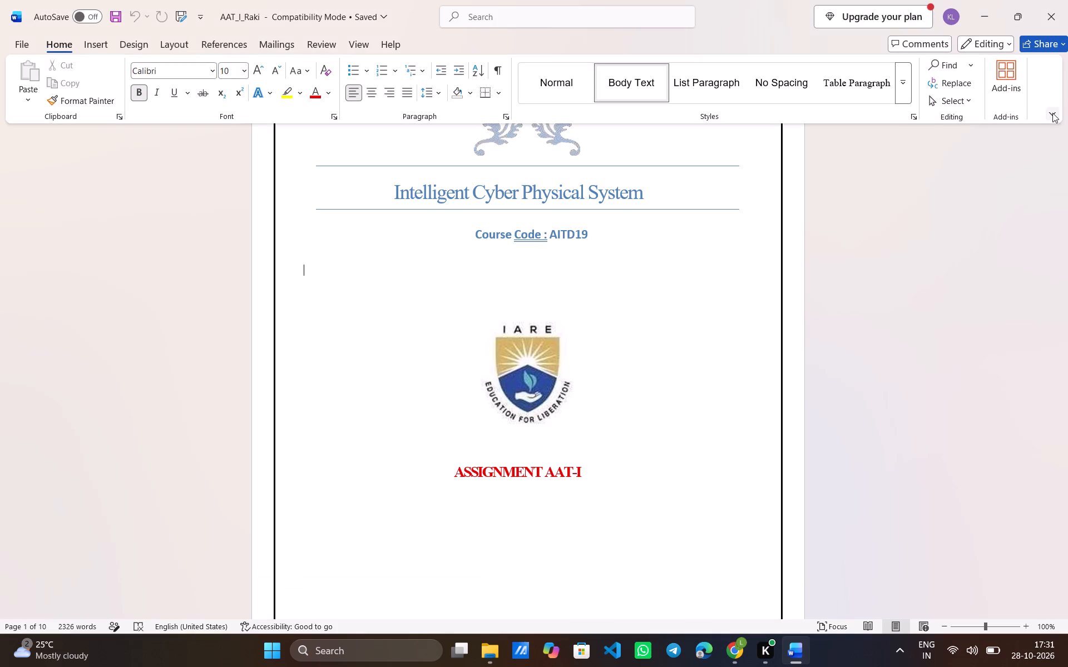
pyautogui.click(1052, 113)
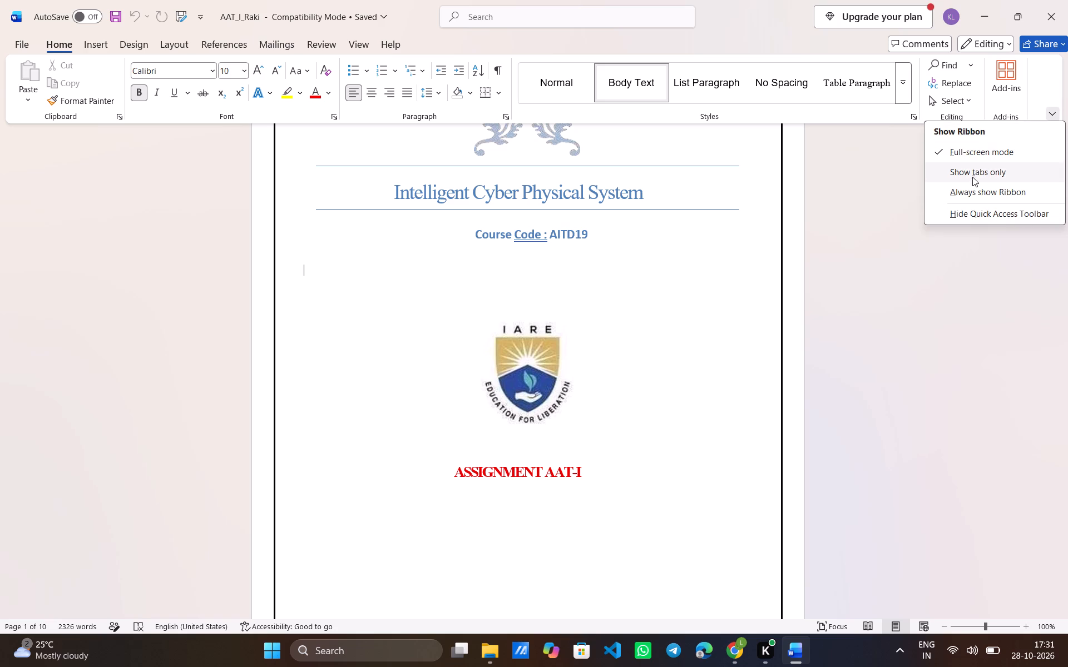
pyautogui.click(967, 185)
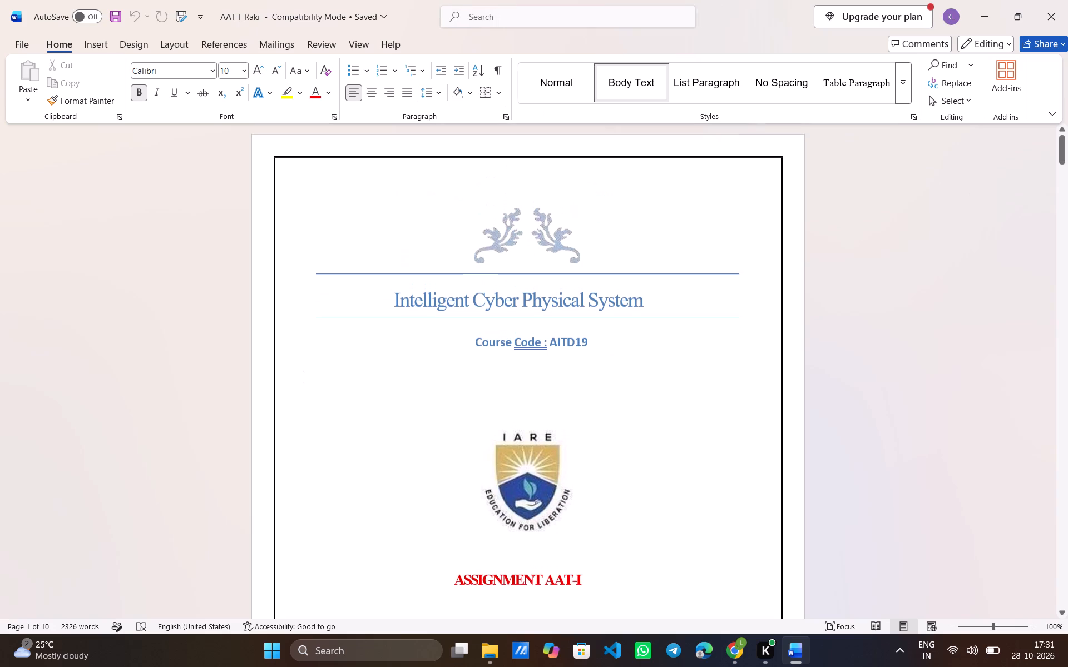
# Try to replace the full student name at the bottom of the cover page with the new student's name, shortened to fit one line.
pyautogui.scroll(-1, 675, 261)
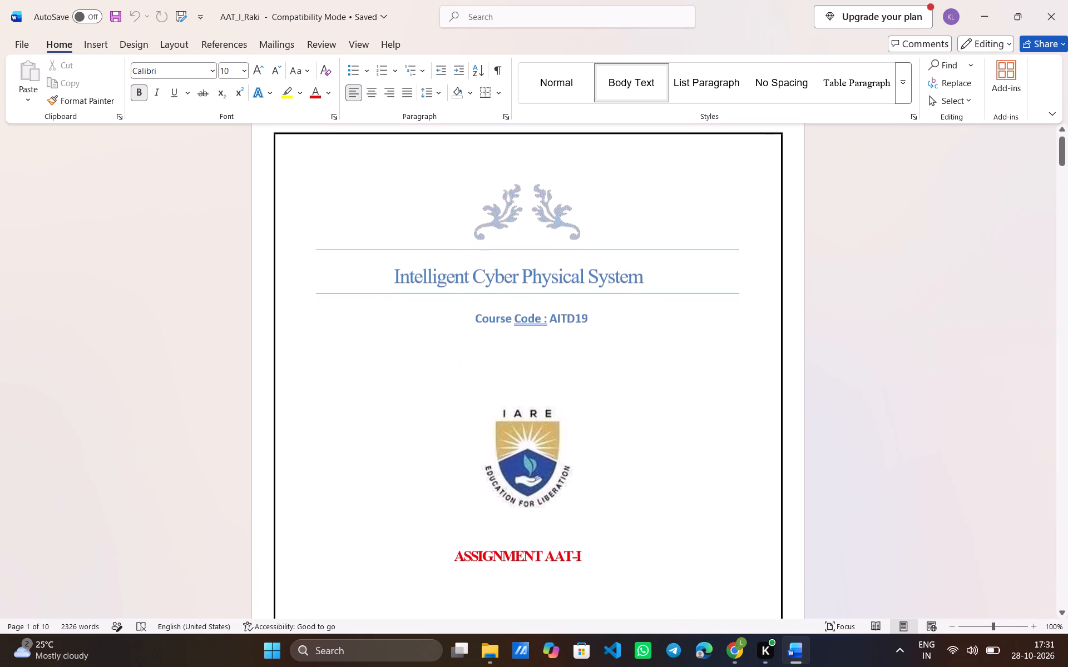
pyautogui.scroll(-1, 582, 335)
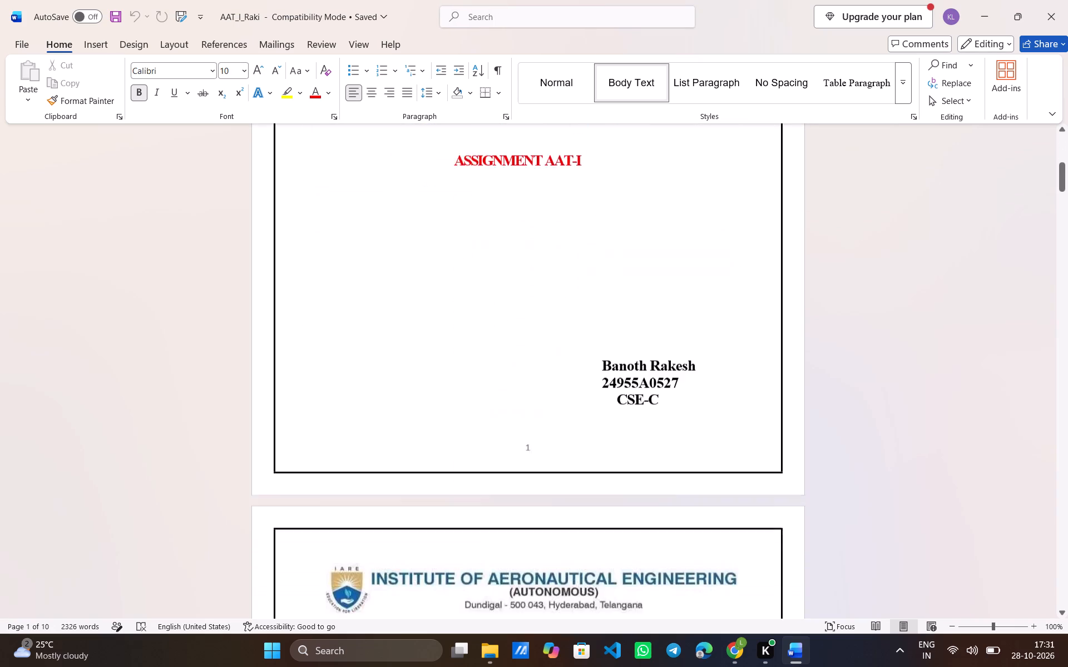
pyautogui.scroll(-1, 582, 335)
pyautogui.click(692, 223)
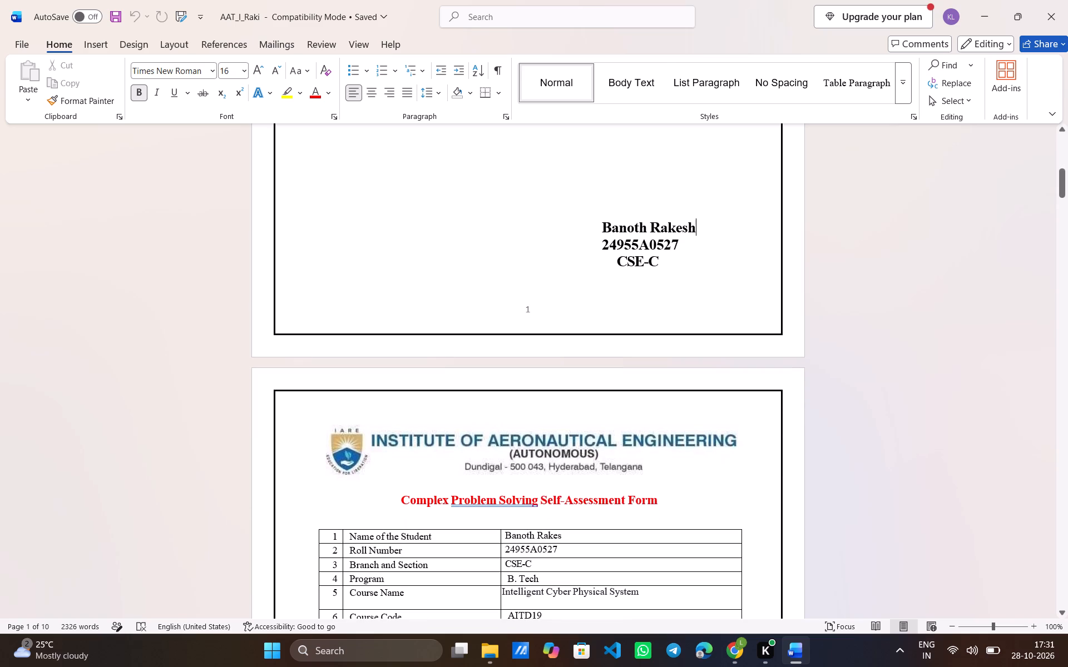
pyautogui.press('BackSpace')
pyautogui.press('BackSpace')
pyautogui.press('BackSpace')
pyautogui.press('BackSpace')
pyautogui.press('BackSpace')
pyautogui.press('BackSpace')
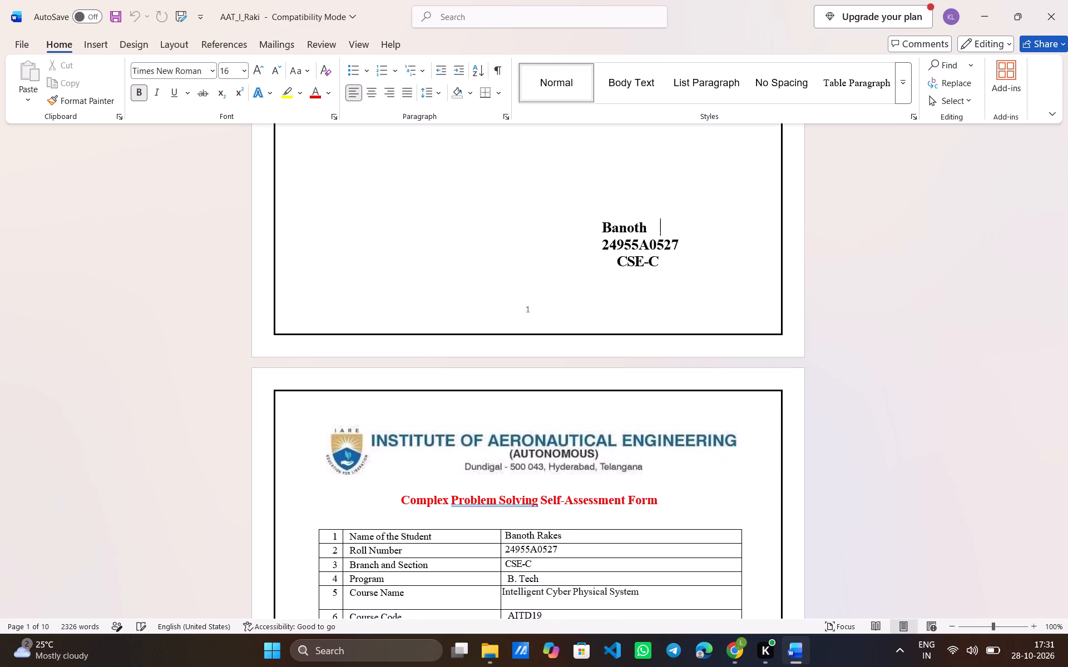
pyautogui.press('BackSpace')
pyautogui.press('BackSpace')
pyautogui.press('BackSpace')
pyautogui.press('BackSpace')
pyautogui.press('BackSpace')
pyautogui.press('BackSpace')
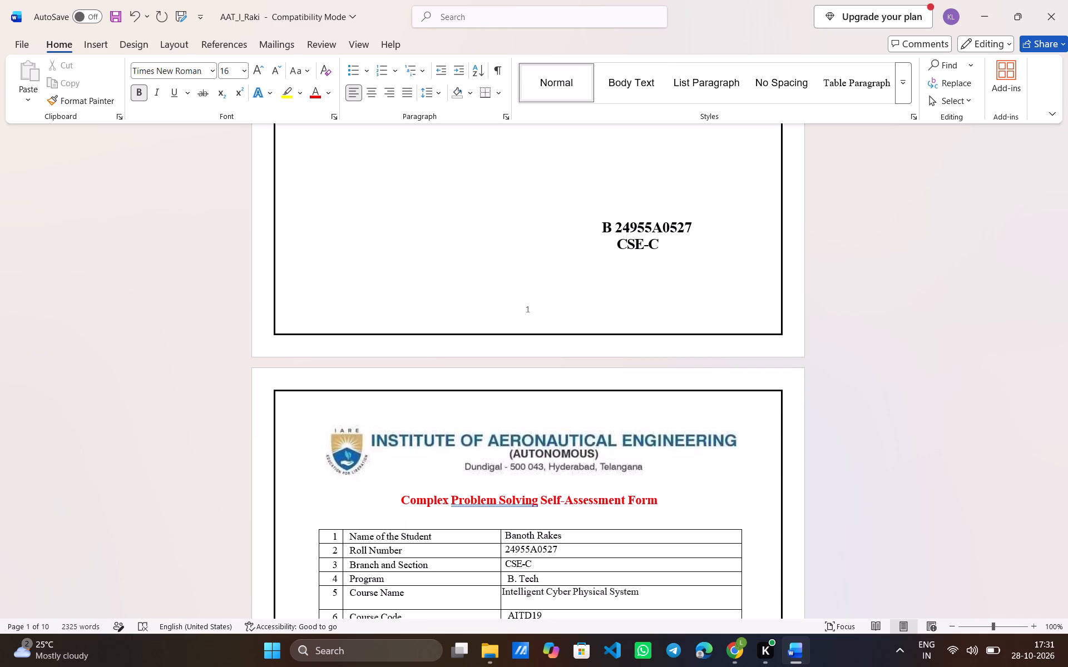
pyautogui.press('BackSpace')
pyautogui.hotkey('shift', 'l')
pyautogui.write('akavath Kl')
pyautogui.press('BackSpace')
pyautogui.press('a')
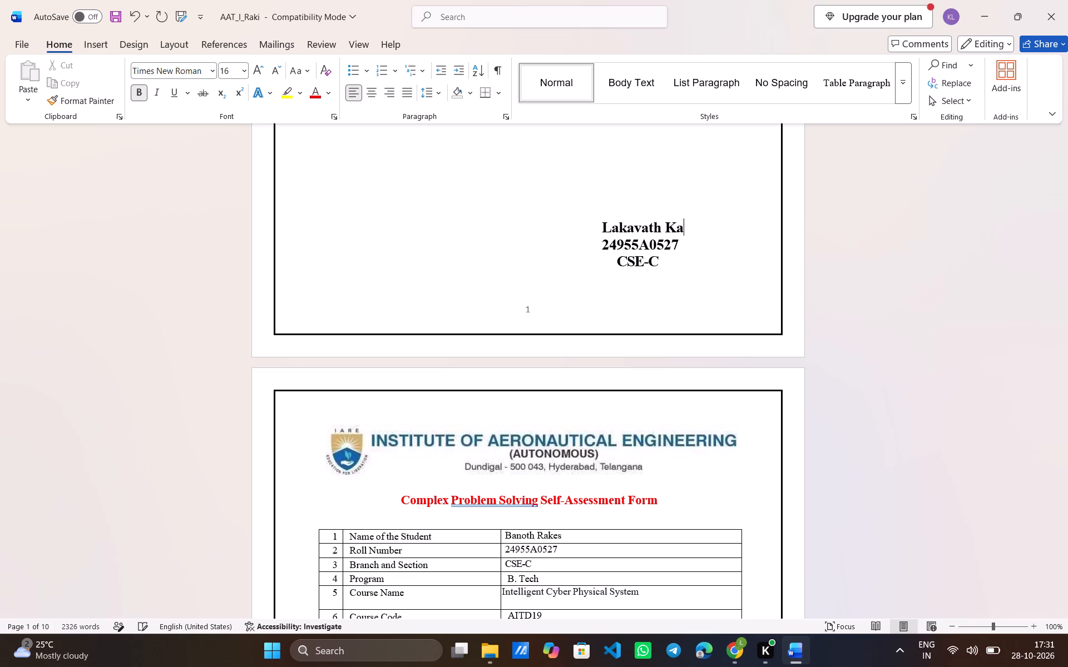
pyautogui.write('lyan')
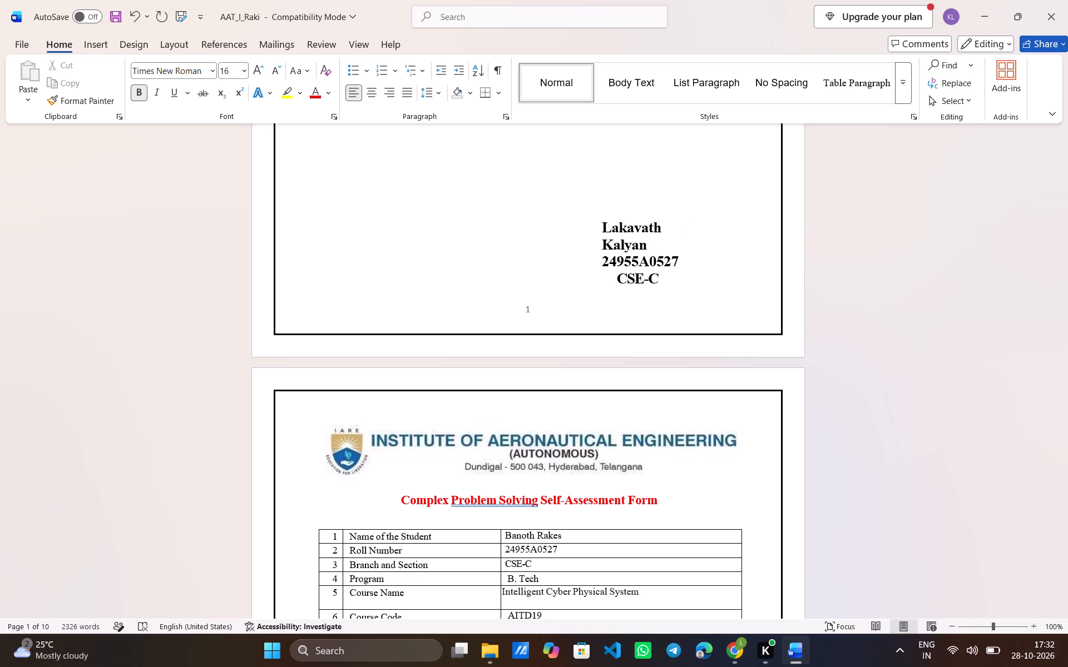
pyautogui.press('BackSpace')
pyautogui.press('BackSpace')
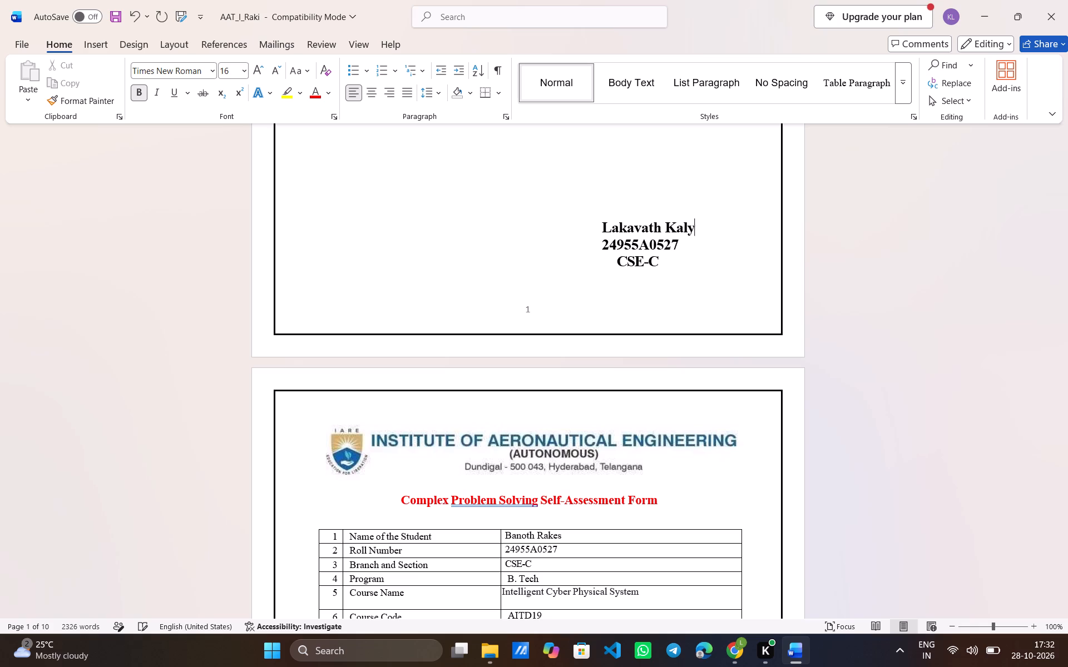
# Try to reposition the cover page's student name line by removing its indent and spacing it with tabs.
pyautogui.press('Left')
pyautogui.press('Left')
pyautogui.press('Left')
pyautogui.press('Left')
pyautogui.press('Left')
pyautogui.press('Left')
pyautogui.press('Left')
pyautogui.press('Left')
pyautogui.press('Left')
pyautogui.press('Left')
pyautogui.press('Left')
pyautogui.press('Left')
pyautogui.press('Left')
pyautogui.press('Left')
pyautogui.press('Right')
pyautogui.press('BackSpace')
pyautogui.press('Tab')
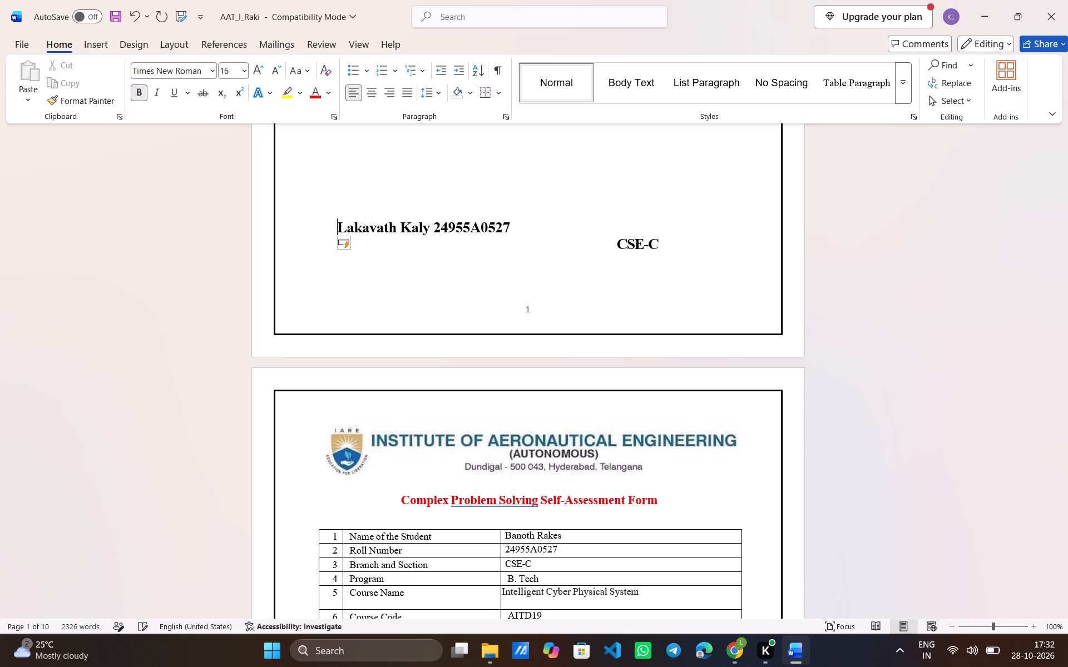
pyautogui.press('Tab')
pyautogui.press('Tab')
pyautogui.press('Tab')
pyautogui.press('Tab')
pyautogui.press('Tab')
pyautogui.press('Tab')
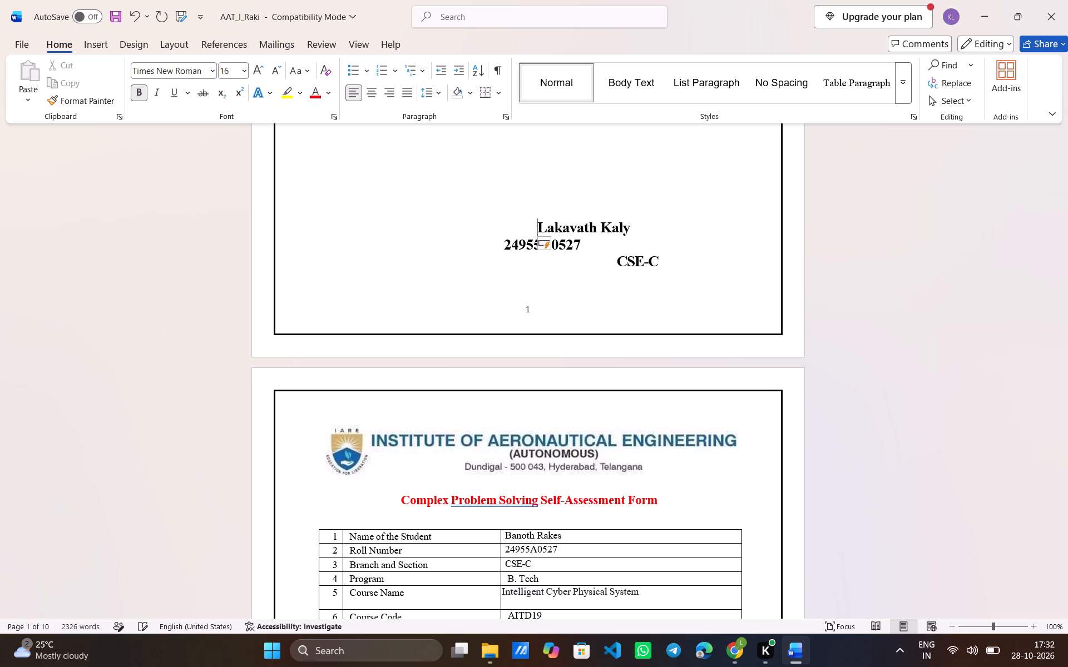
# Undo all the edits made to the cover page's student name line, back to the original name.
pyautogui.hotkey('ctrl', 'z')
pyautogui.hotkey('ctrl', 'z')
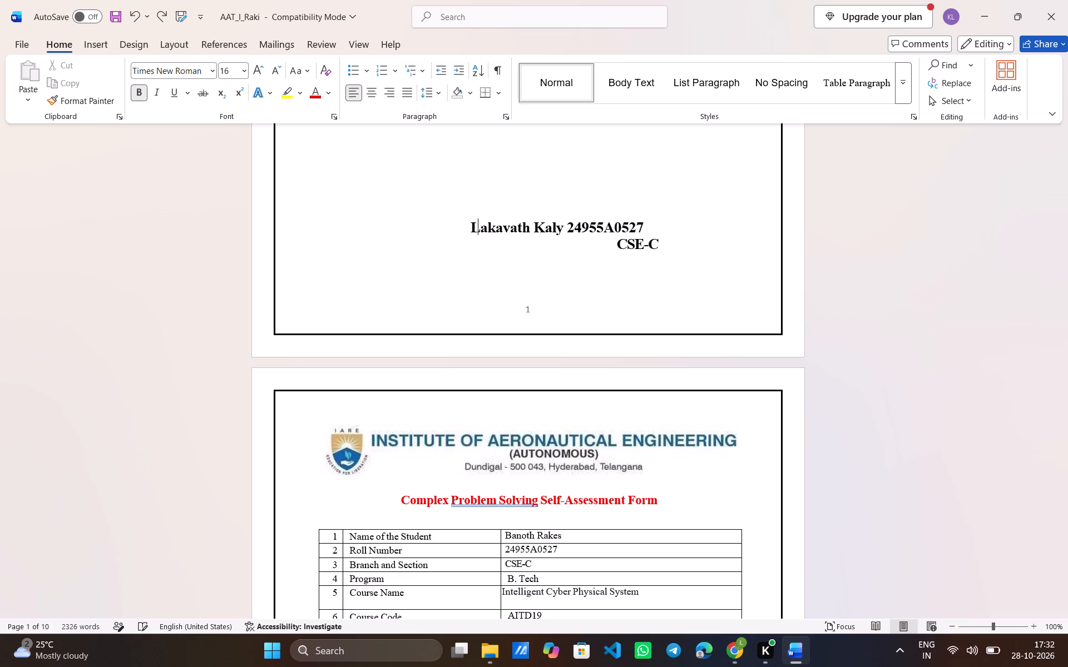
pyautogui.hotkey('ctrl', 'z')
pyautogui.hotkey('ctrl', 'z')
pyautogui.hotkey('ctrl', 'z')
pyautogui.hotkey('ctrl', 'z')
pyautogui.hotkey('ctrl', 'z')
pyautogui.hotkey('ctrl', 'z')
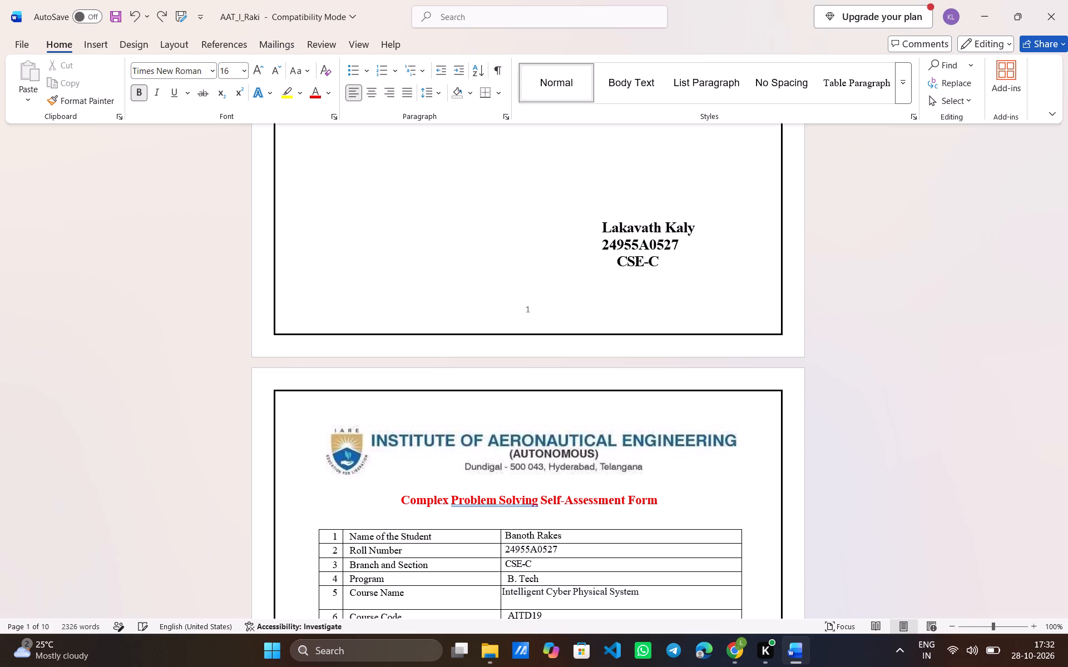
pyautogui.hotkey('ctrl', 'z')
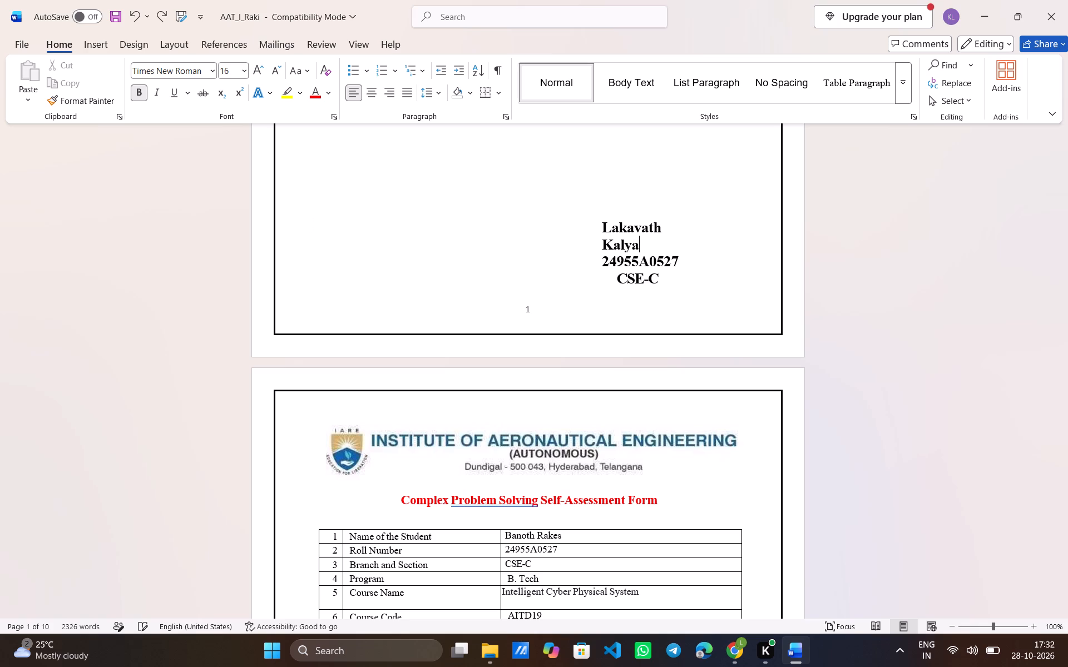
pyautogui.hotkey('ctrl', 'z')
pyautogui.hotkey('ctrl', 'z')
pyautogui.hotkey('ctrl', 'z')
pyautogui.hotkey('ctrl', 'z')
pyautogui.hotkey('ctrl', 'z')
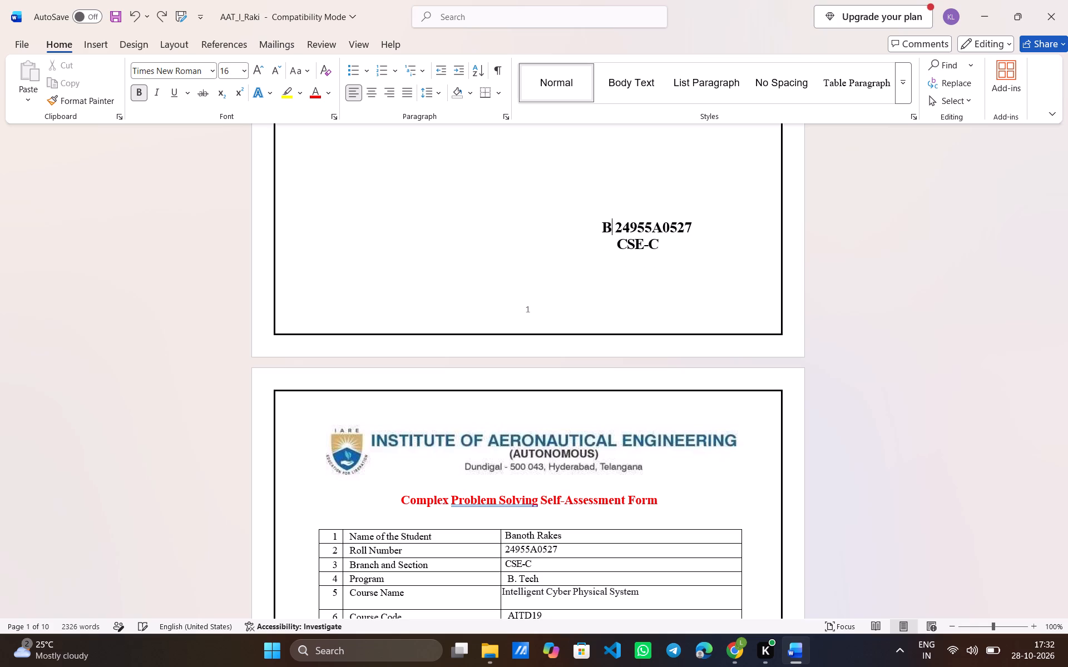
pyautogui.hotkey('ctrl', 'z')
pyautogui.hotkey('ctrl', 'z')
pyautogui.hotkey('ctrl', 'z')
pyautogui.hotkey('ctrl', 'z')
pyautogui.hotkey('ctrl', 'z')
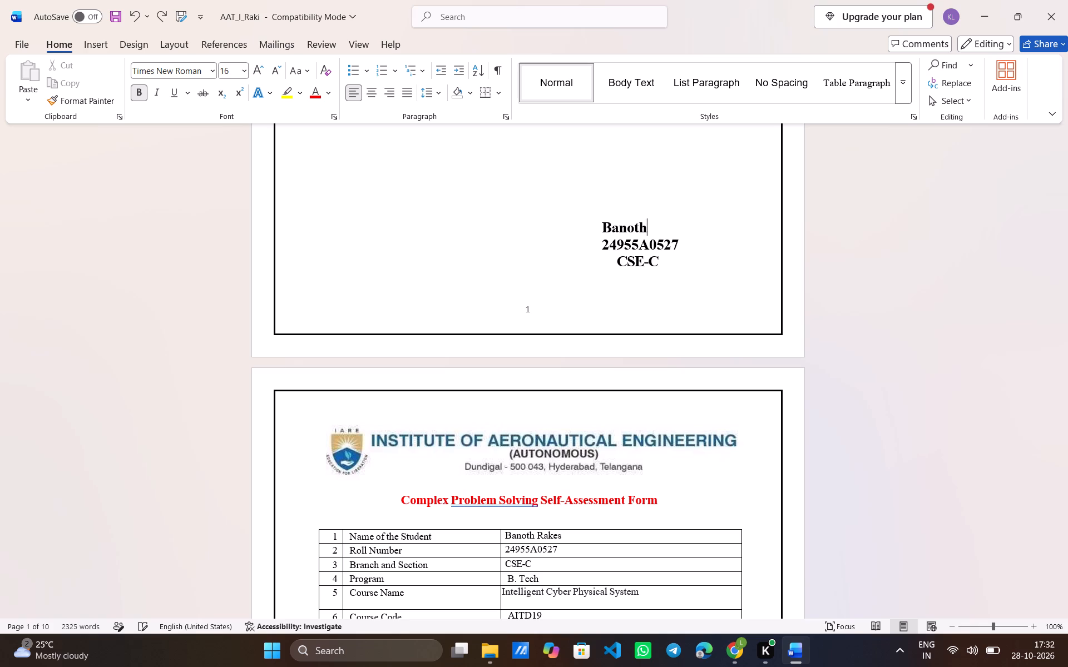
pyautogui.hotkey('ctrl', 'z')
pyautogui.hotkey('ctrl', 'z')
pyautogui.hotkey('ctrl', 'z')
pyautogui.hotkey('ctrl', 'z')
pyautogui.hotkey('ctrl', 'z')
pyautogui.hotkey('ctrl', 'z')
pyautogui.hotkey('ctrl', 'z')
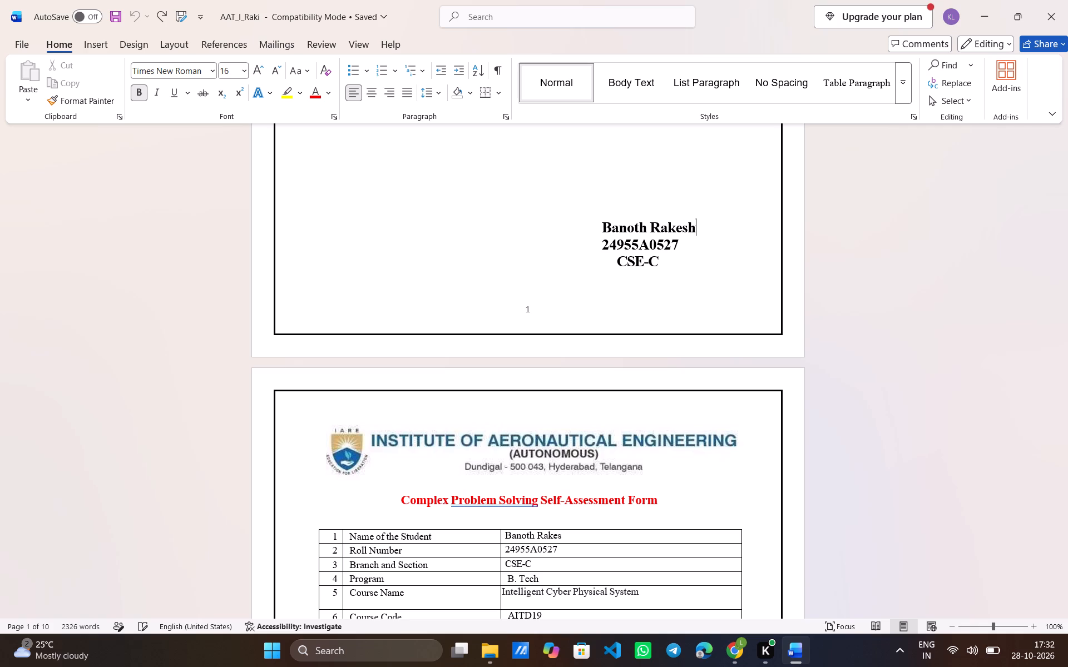
# Replace only the given name in the cover page's student name line with the new student's given name.
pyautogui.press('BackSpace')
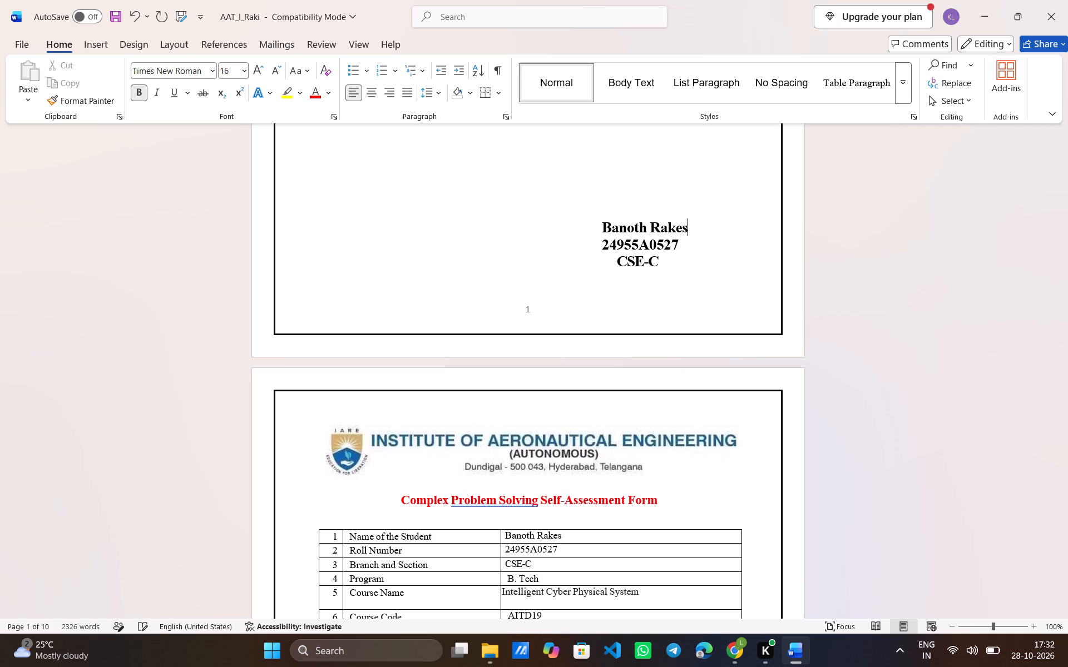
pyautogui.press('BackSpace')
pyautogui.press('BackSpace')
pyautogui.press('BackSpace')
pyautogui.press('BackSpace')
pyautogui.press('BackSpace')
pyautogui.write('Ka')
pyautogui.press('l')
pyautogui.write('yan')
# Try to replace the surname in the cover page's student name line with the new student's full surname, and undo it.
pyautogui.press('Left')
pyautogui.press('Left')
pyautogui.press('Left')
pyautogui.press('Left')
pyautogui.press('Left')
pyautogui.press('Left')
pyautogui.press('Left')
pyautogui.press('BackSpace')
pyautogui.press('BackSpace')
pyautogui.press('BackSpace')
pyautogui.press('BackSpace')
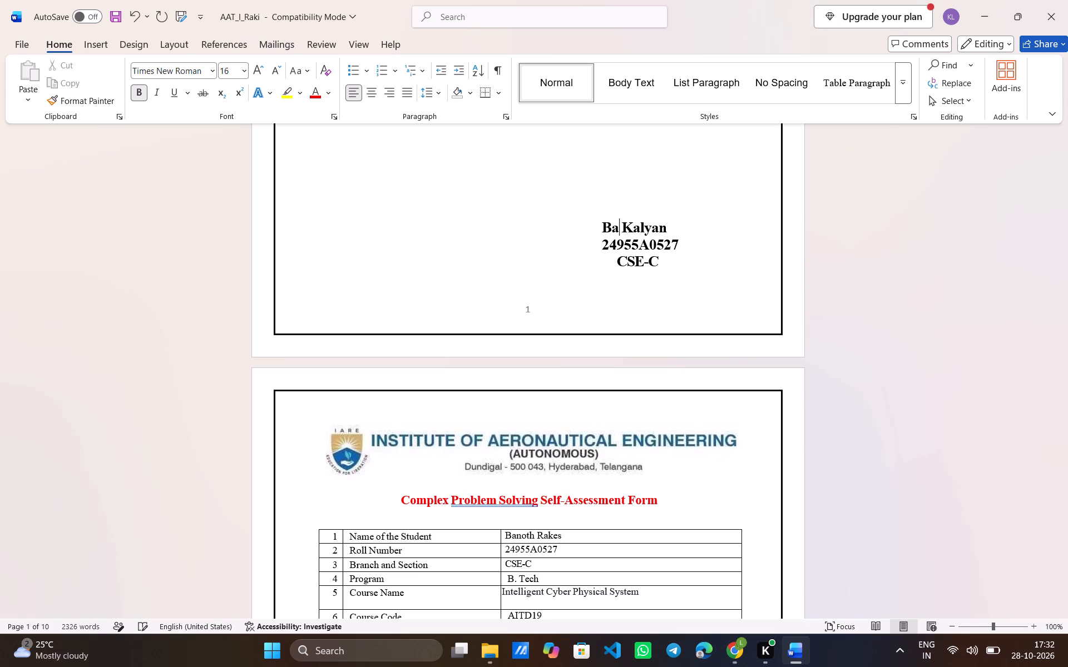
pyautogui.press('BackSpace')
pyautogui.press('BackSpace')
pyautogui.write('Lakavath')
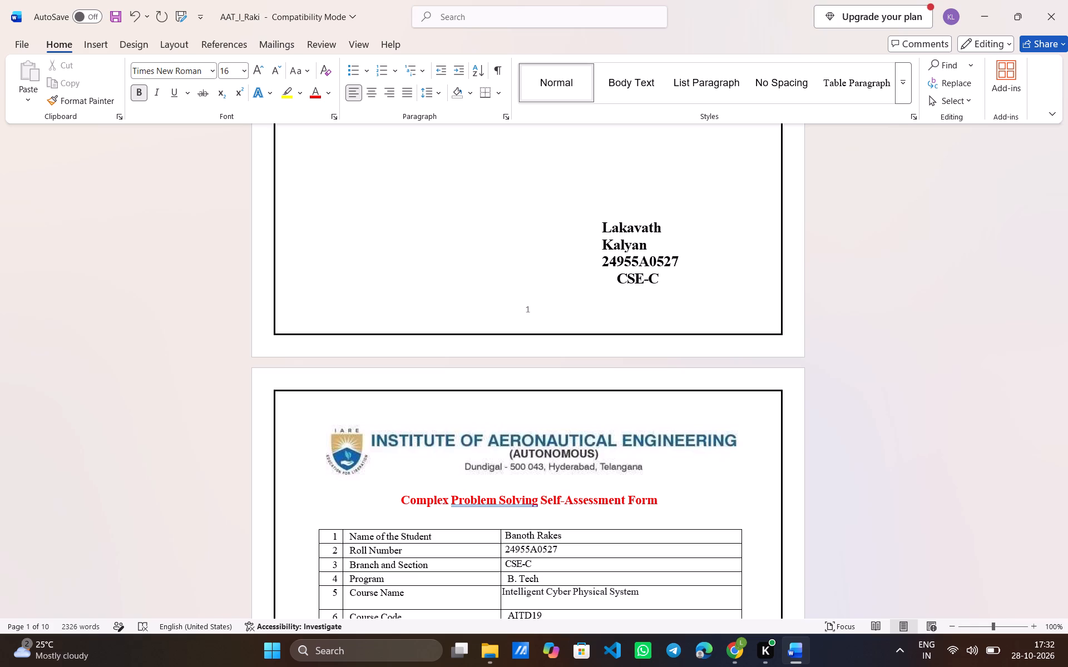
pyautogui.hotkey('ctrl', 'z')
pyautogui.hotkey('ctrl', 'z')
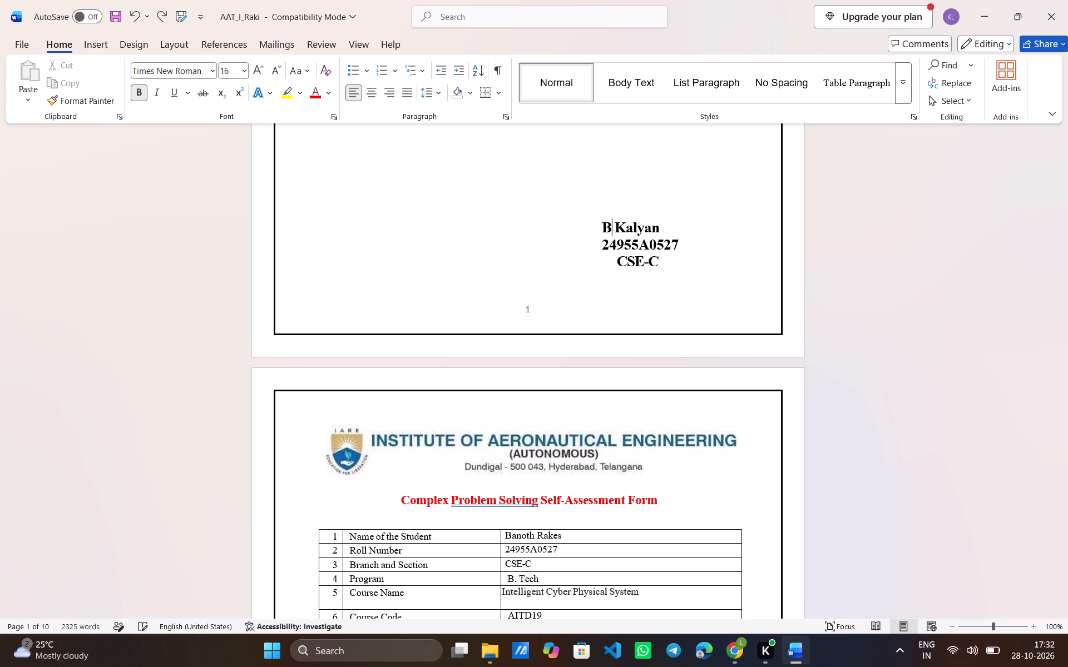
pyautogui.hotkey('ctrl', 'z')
# Put the new student's surname initial and a period before the given name on the cover page, replacing the old surname.
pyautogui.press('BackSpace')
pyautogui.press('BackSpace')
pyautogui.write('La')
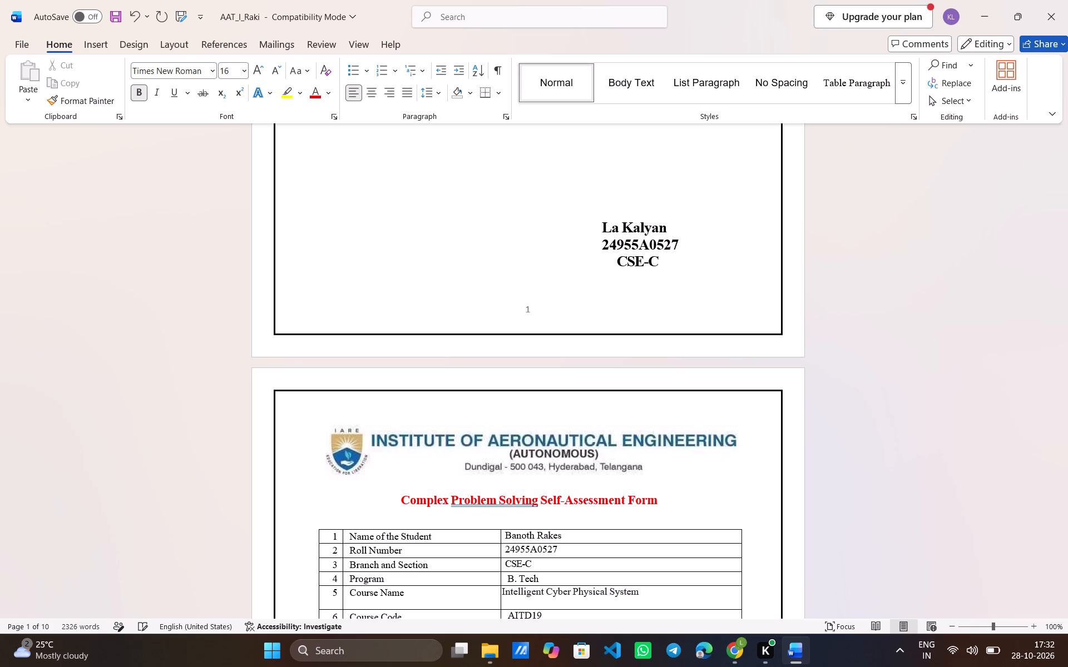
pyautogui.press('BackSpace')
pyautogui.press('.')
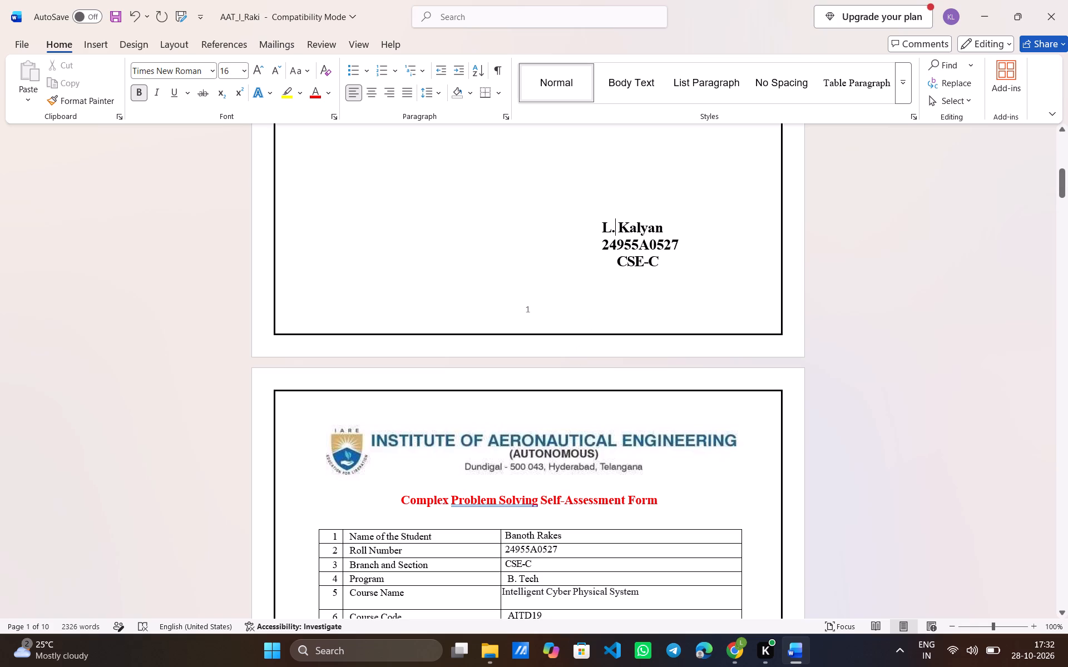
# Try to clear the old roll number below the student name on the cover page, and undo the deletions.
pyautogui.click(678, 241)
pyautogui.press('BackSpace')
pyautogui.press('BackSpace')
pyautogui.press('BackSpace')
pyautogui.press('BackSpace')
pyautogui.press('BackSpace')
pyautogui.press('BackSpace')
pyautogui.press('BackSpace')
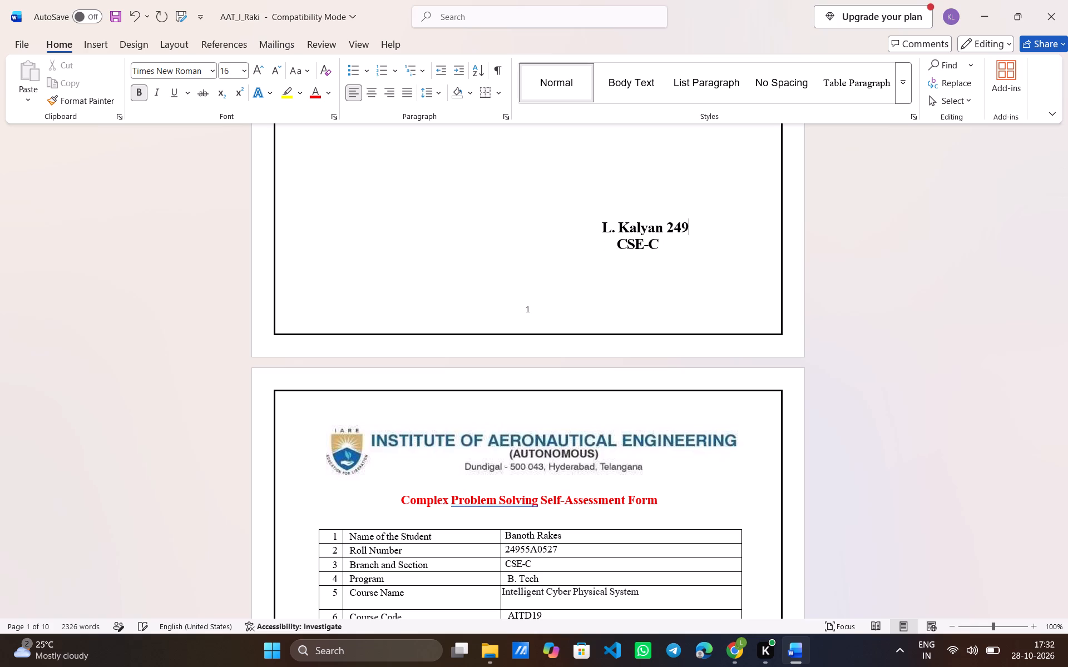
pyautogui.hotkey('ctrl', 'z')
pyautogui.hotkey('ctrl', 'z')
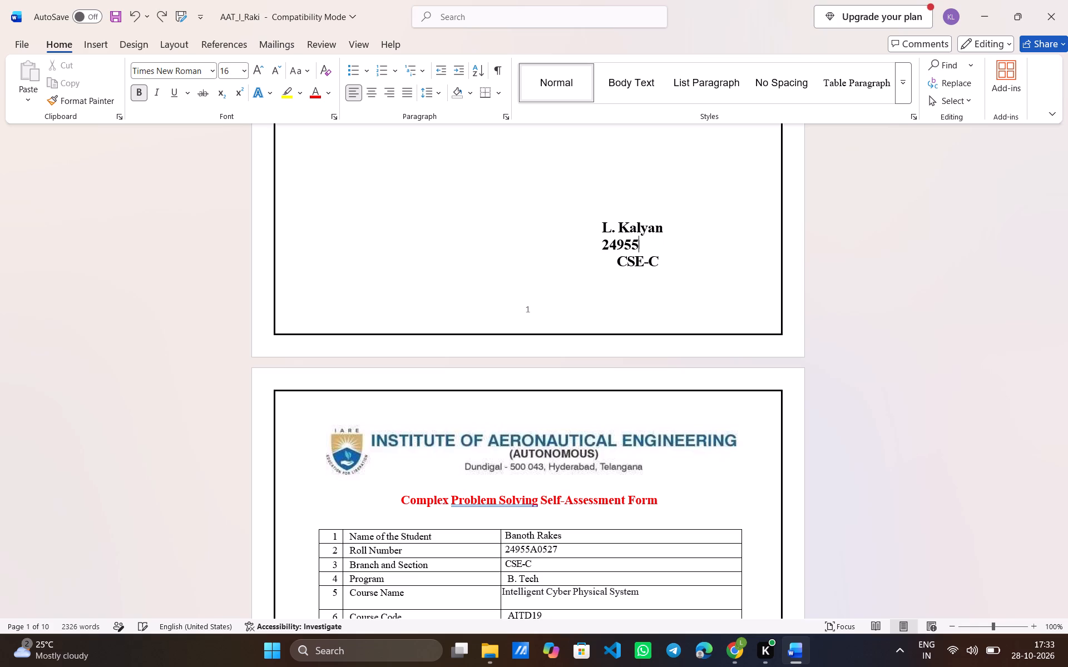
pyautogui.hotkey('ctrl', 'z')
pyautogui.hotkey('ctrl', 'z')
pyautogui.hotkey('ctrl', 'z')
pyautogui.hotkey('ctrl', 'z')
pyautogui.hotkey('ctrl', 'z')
# Correct the second and fifth digits of the cover page's roll number to match the new student's roll number.
pyautogui.press('Left')
pyautogui.press('Left')
pyautogui.press('Left')
pyautogui.press('Left')
pyautogui.press('Left')
pyautogui.press('Left')
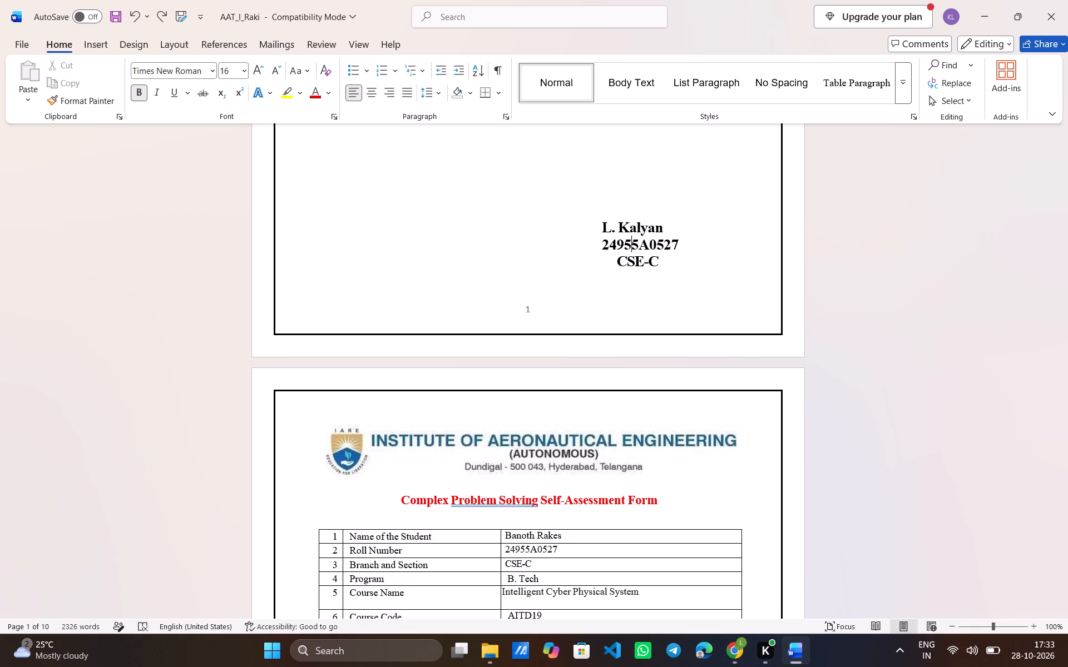
pyautogui.press('Left')
pyautogui.press('Left')
pyautogui.press('BackSpace')
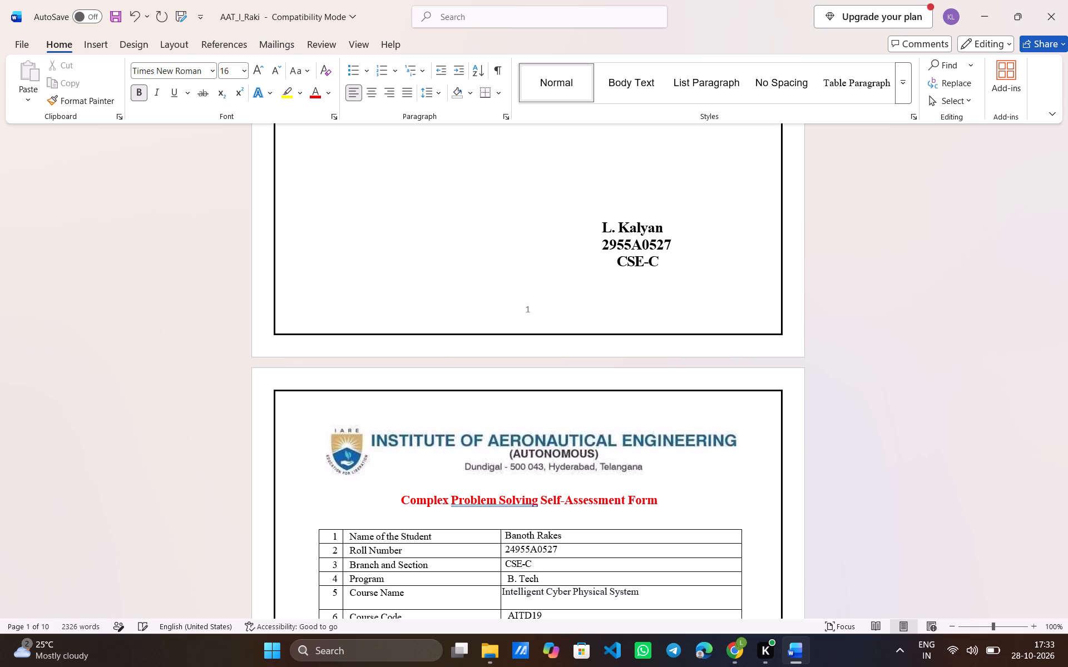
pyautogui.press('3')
pyautogui.press('Right')
pyautogui.press('Right')
pyautogui.press('Right')
pyautogui.press('BackSpace')
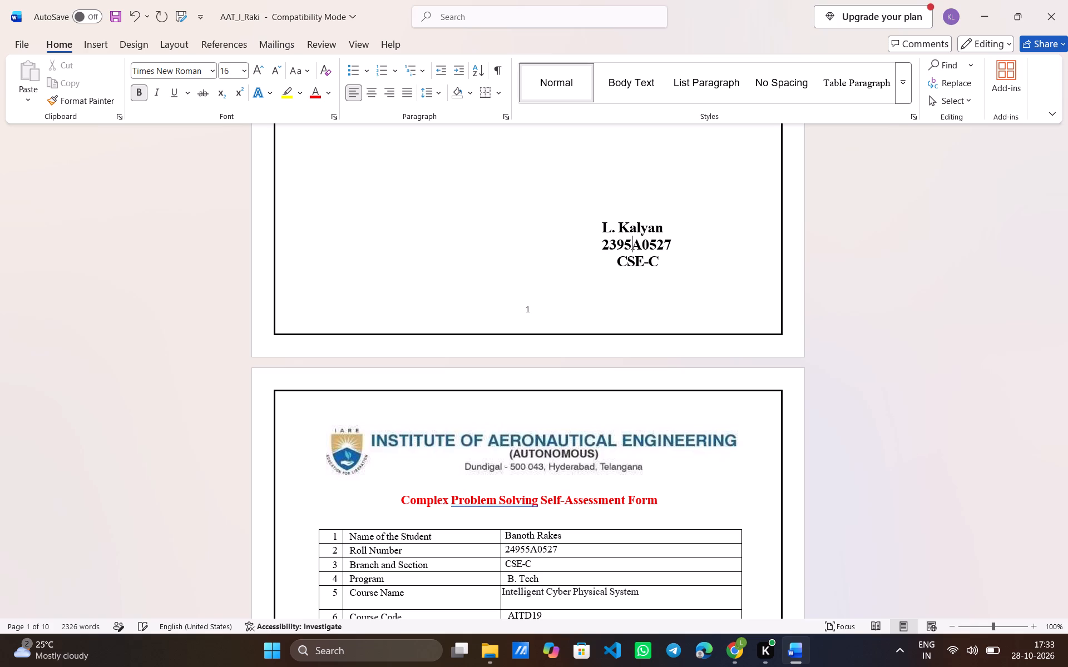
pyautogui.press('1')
# Replace the last two characters of the cover page's roll number with the ending of the new student's roll number.
pyautogui.press('Right')
pyautogui.press('Right')
pyautogui.press('Right')
pyautogui.press('Right')
pyautogui.press('Right')
pyautogui.press('Left')
pyautogui.press('BackSpace')
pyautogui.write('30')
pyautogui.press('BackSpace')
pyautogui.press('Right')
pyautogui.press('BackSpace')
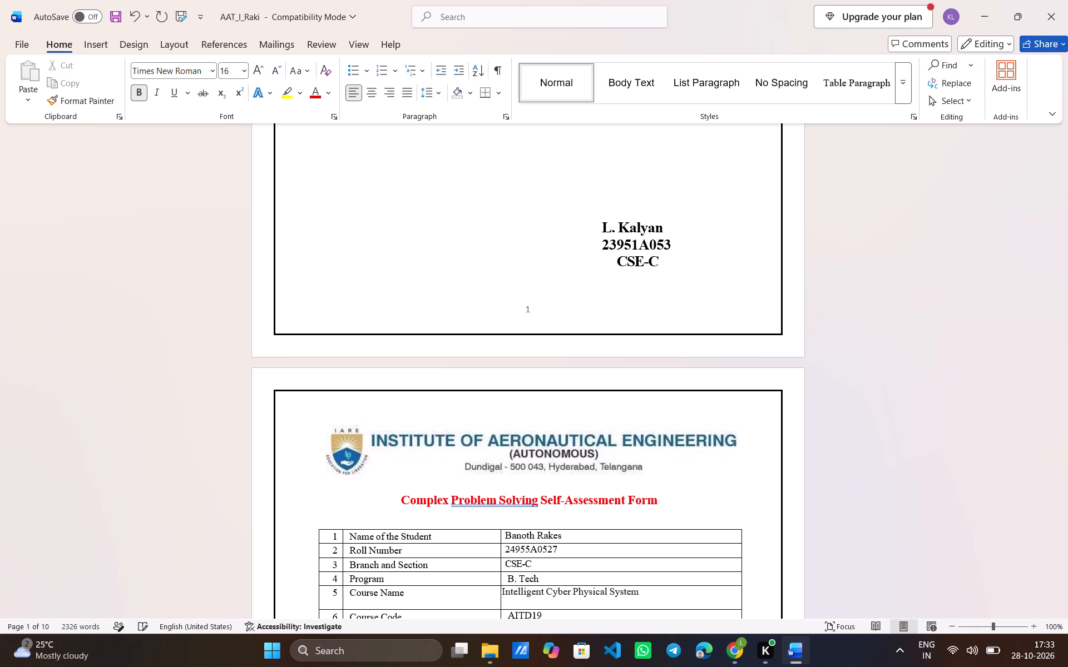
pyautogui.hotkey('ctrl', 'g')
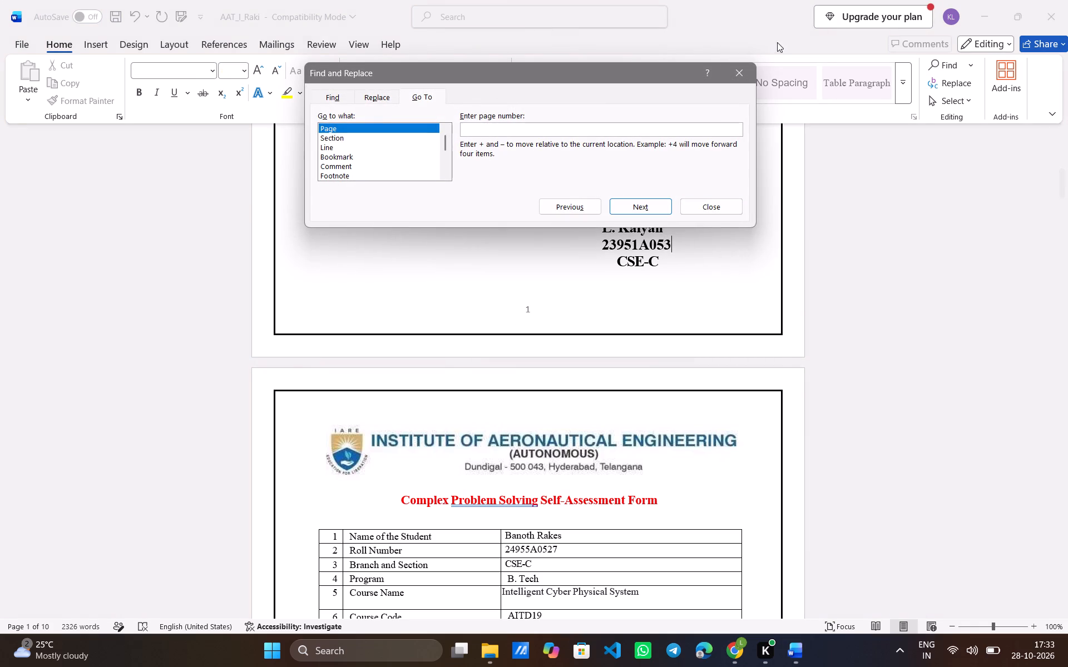
pyautogui.click(741, 68)
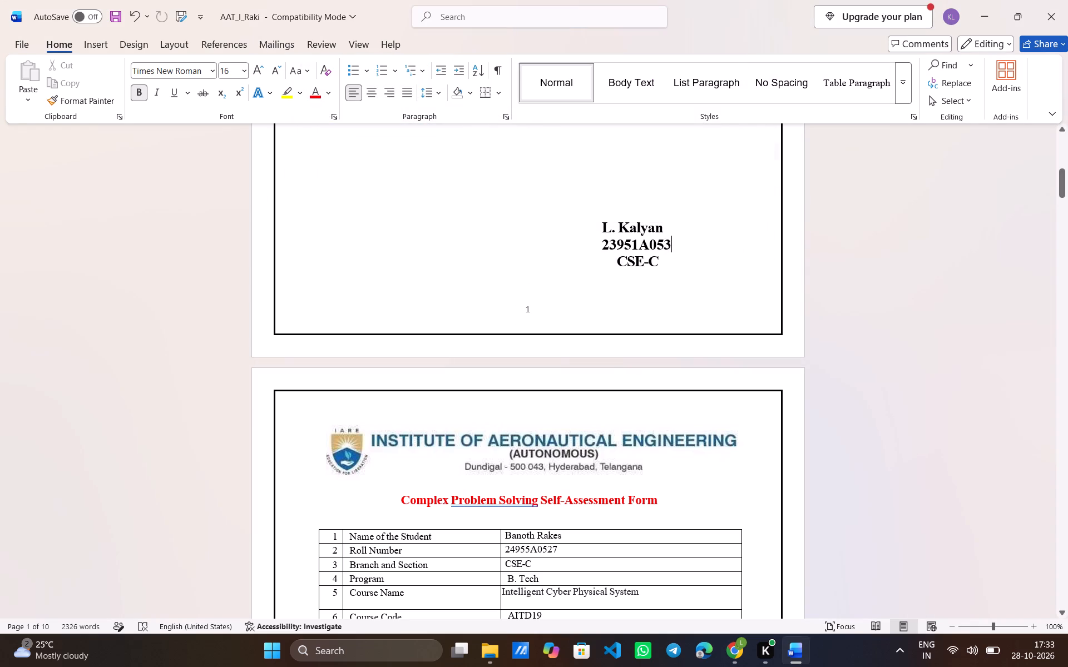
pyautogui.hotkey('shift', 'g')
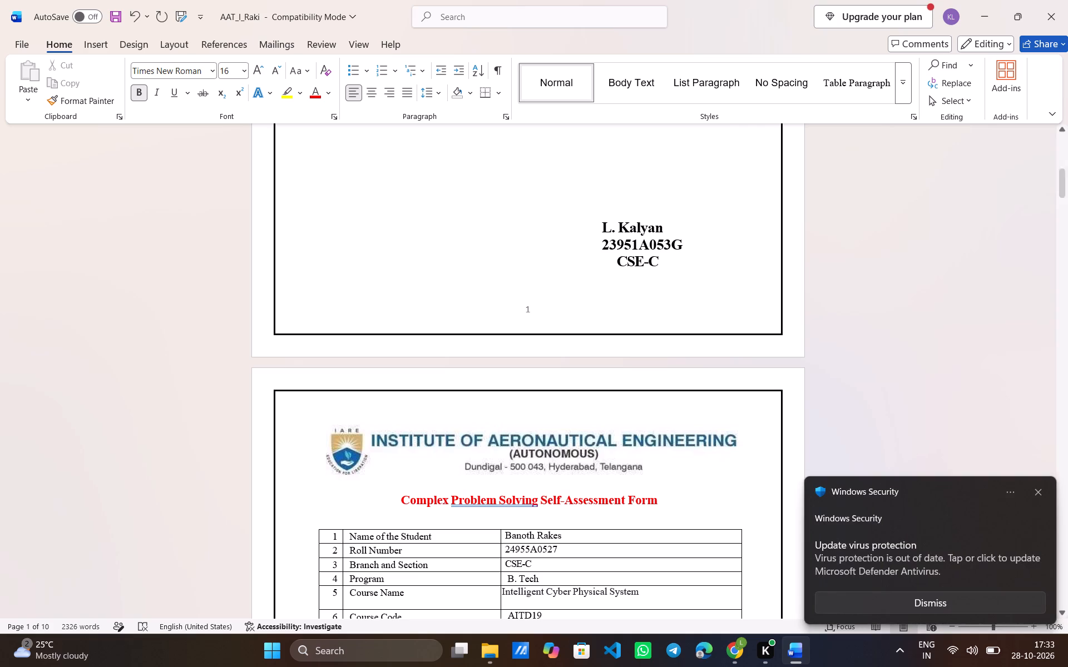
# Shift the cover page's student name slightly inward with a tab and one space to centre it above the roll number.
pyautogui.click(601, 220)
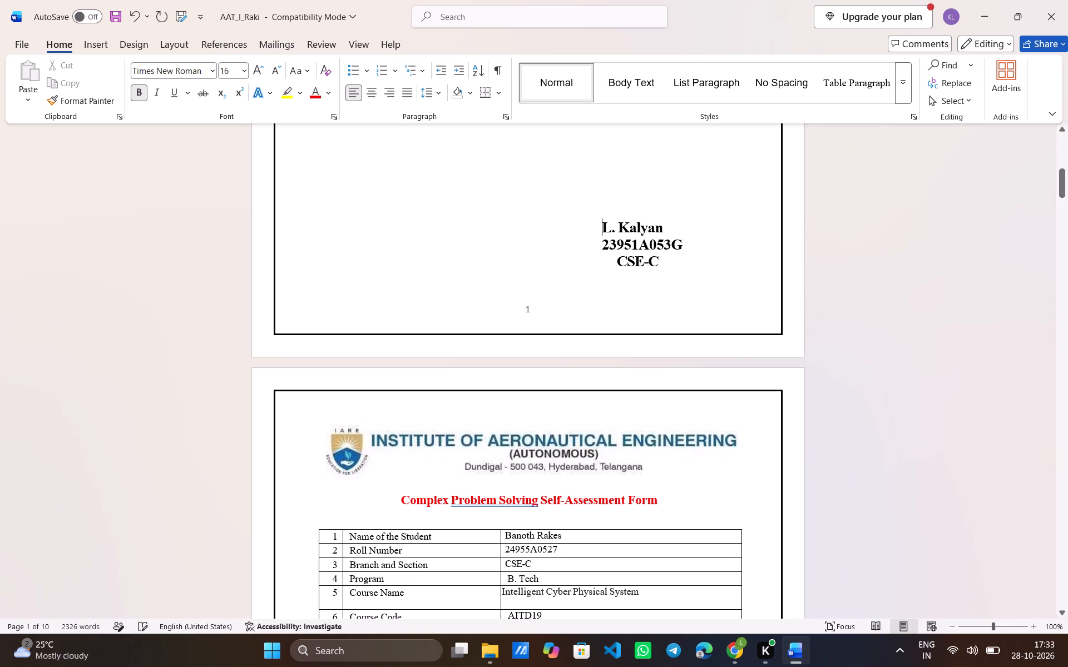
pyautogui.press('Tab')
pyautogui.click(673, 251)
pyautogui.click(642, 220)
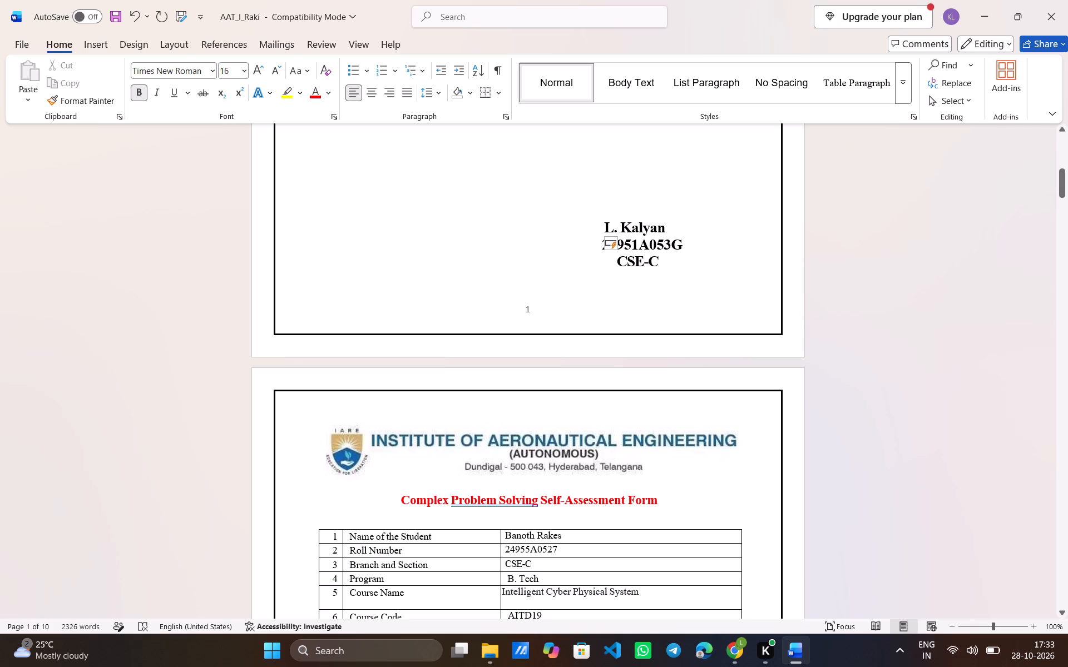
pyautogui.click(604, 222)
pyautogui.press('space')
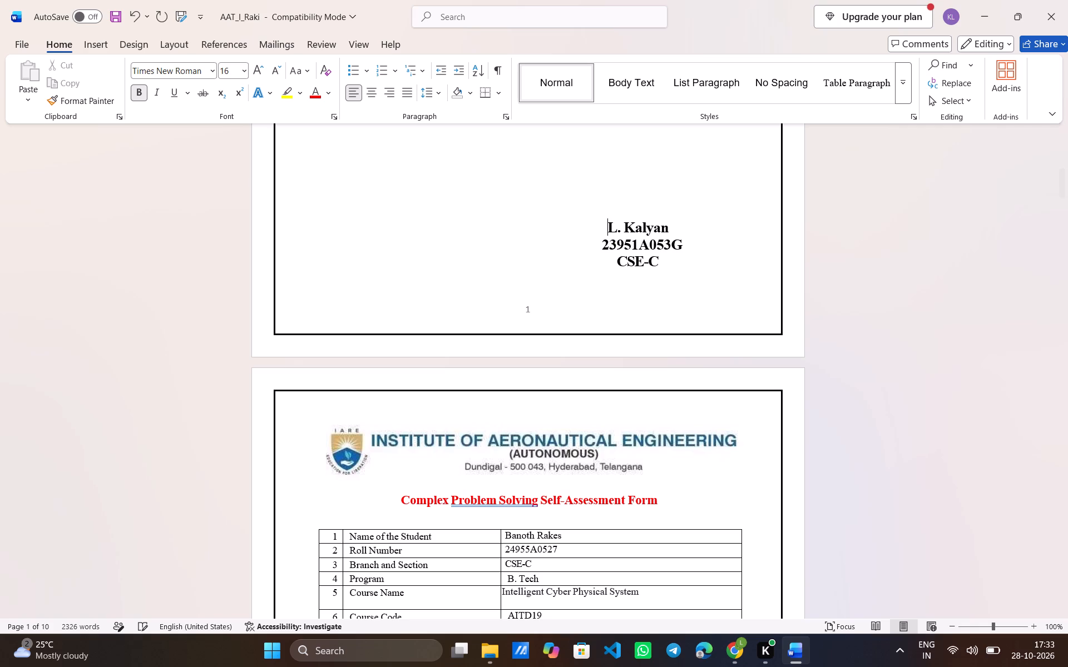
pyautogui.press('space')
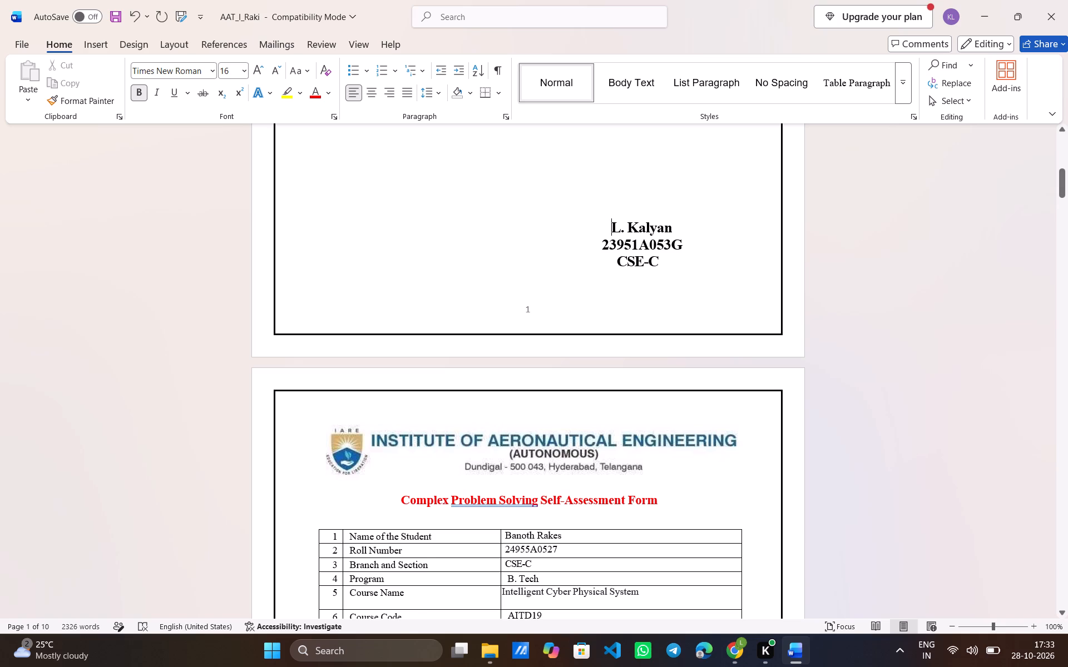
pyautogui.scroll(1, 569, 276)
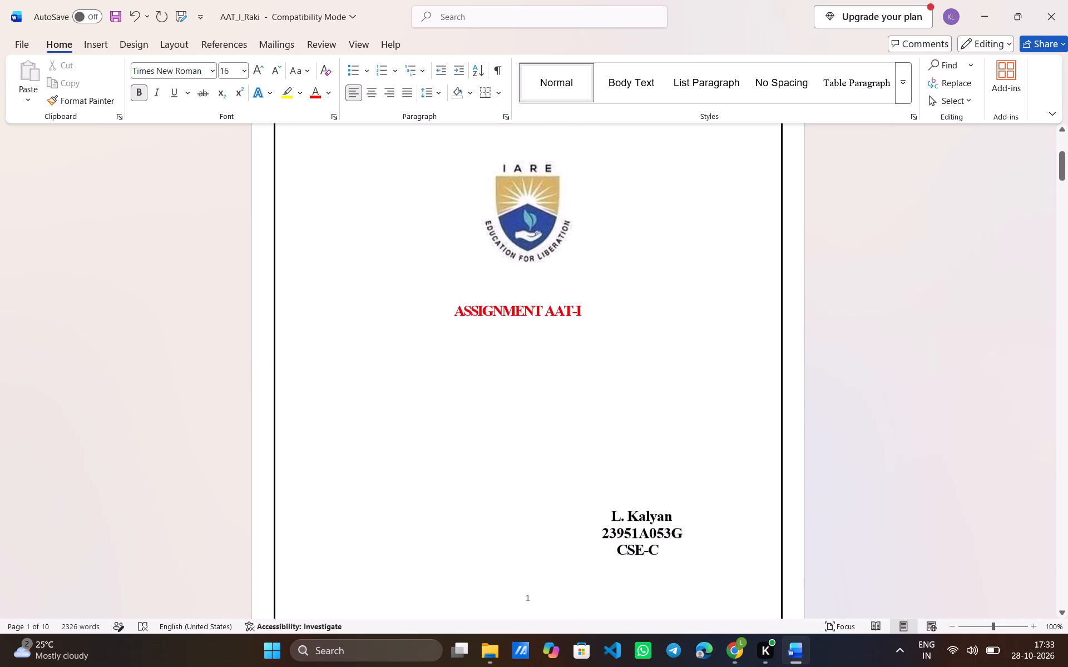
pyautogui.scroll(1, 569, 276)
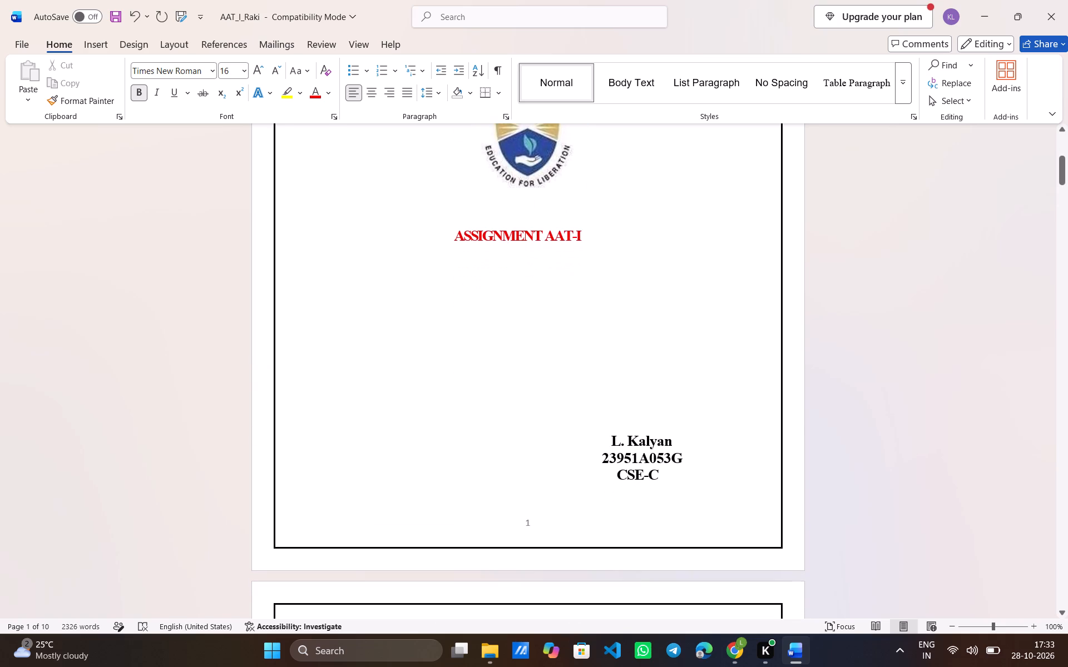
pyautogui.press('BackSpace')
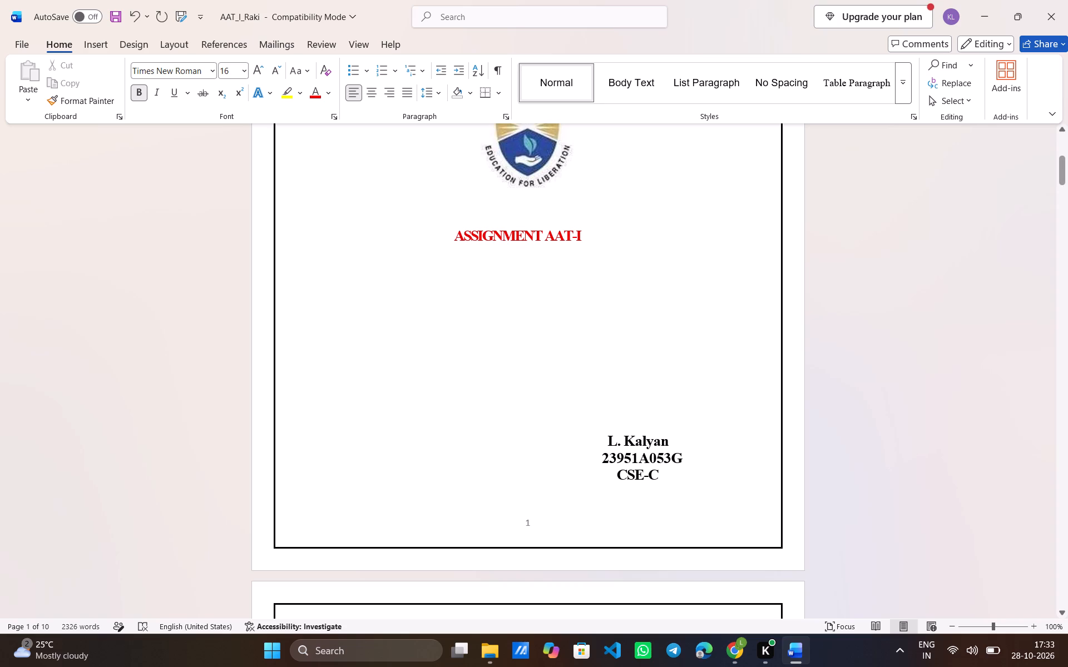
# Replace the Name of the Student entry in the Complex Problem Solving Self-Assessment Form with the new student's full name.
pyautogui.scroll(1, 609, 297)
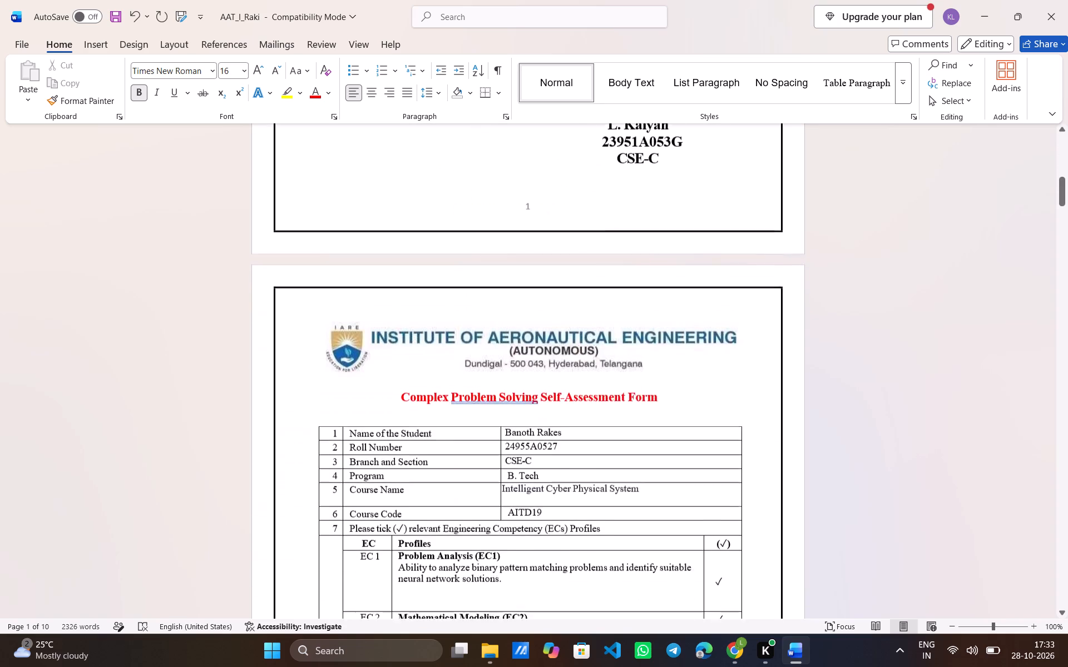
pyautogui.click(566, 316)
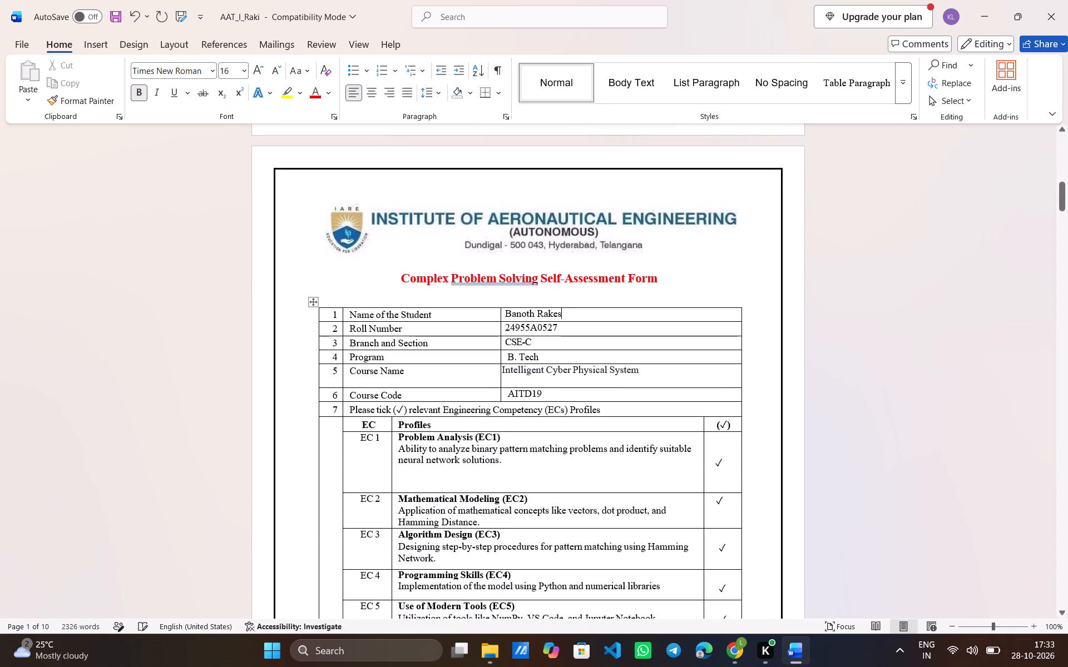
pyautogui.press('BackSpace')
pyautogui.press('BackSpace')
pyautogui.press('BackSpace')
pyautogui.press('BackSpace')
pyautogui.press('BackSpace')
pyautogui.press('BackSpace')
pyautogui.press('BackSpace')
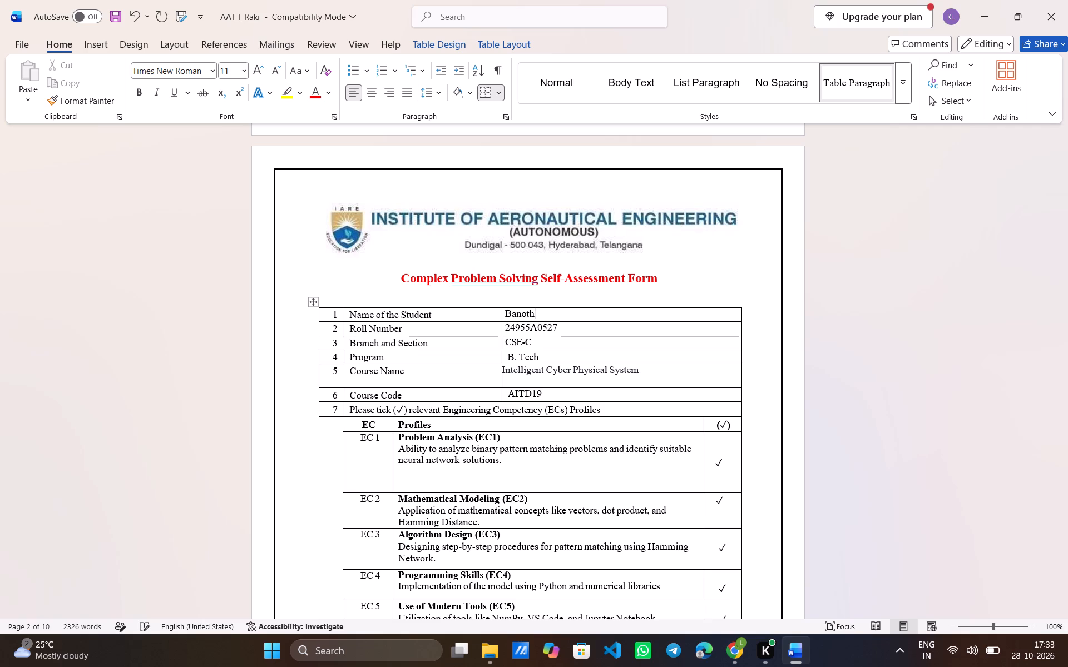
pyautogui.press('BackSpace')
pyautogui.press('BackSpace')
pyautogui.press('BackSpace')
pyautogui.press('BackSpace')
pyautogui.press('BackSpace')
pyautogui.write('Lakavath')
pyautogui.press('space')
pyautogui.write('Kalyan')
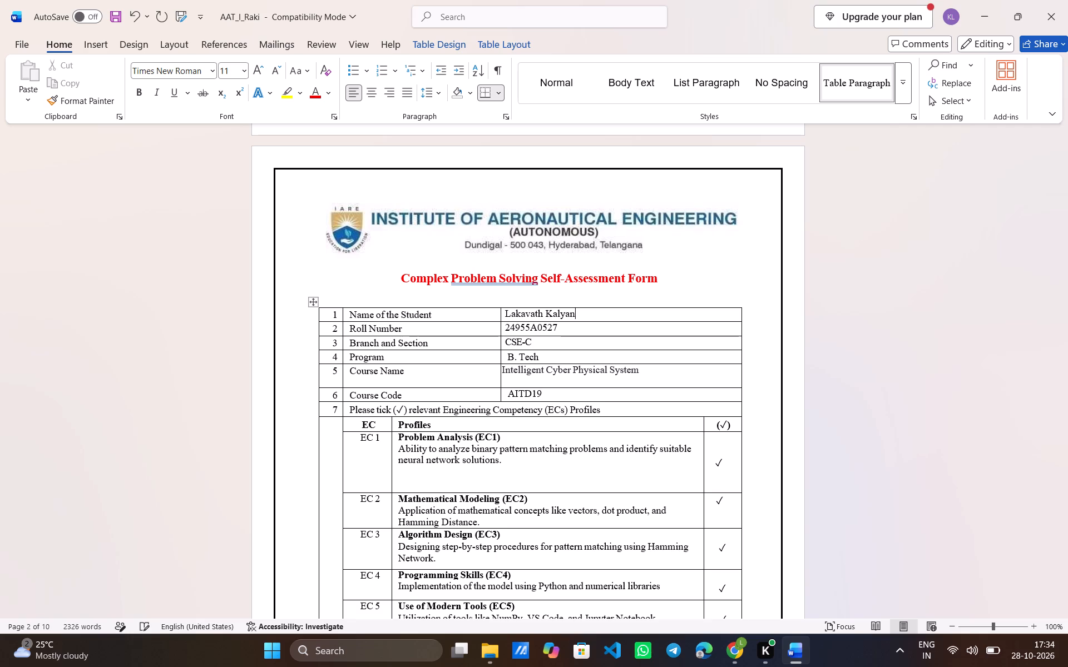
# Replace the Roll Number entry in the Complex Problem Solving Self-Assessment Form with the new student's roll number.
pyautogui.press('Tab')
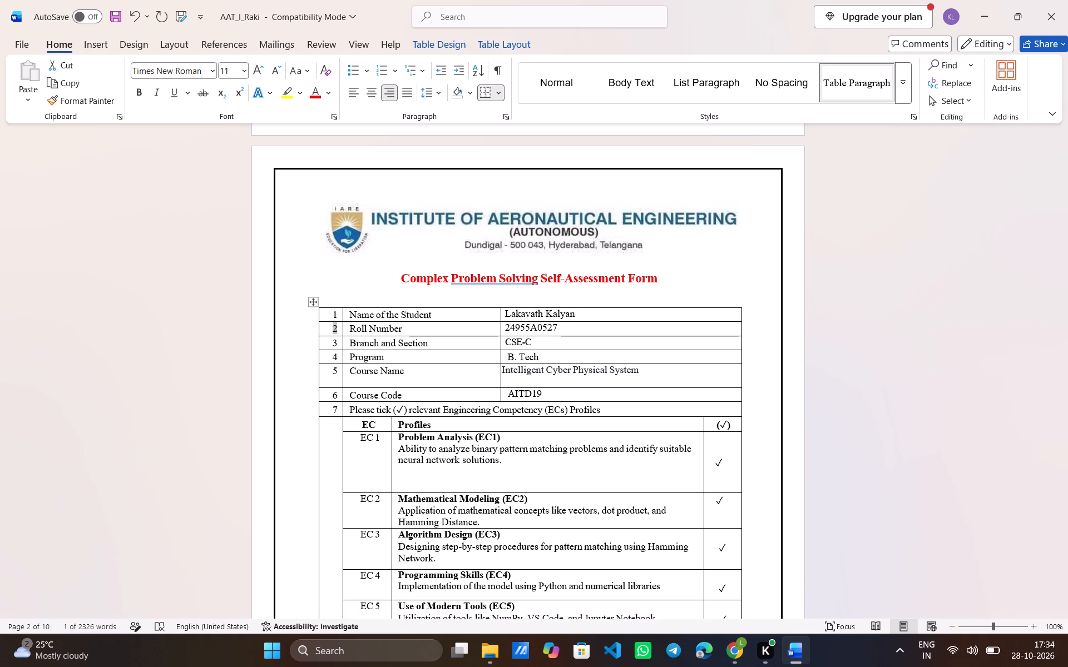
pyautogui.click(557, 329)
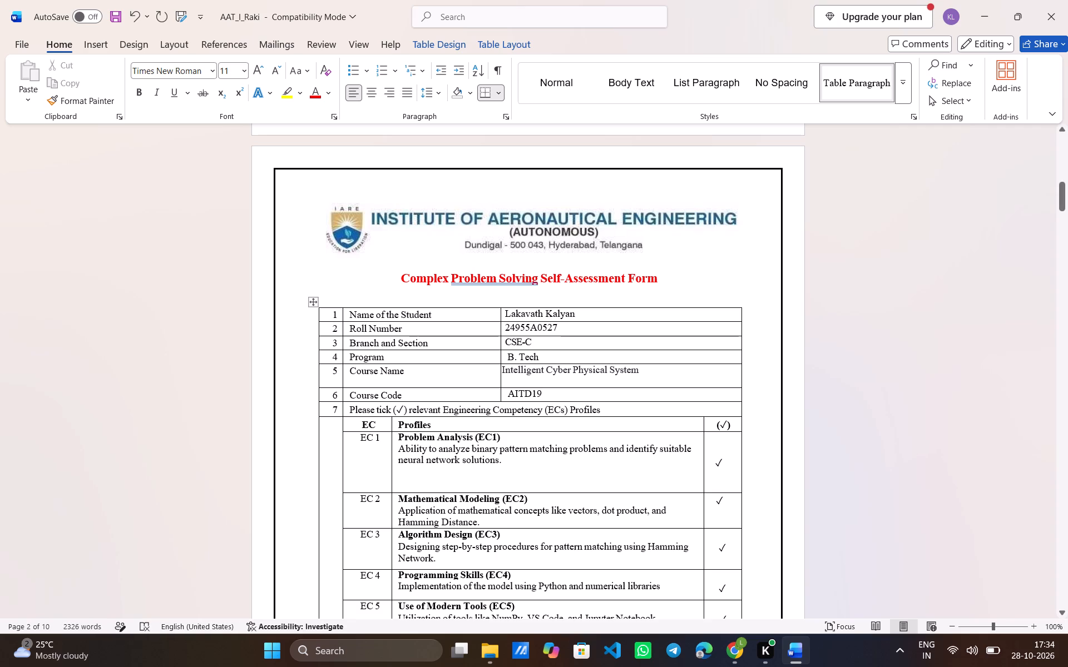
pyautogui.press('BackSpace')
pyautogui.press('BackSpace')
pyautogui.press('BackSpace')
pyautogui.press('BackSpace')
pyautogui.press('BackSpace')
pyautogui.press('BackSpace')
pyautogui.press('BackSpace')
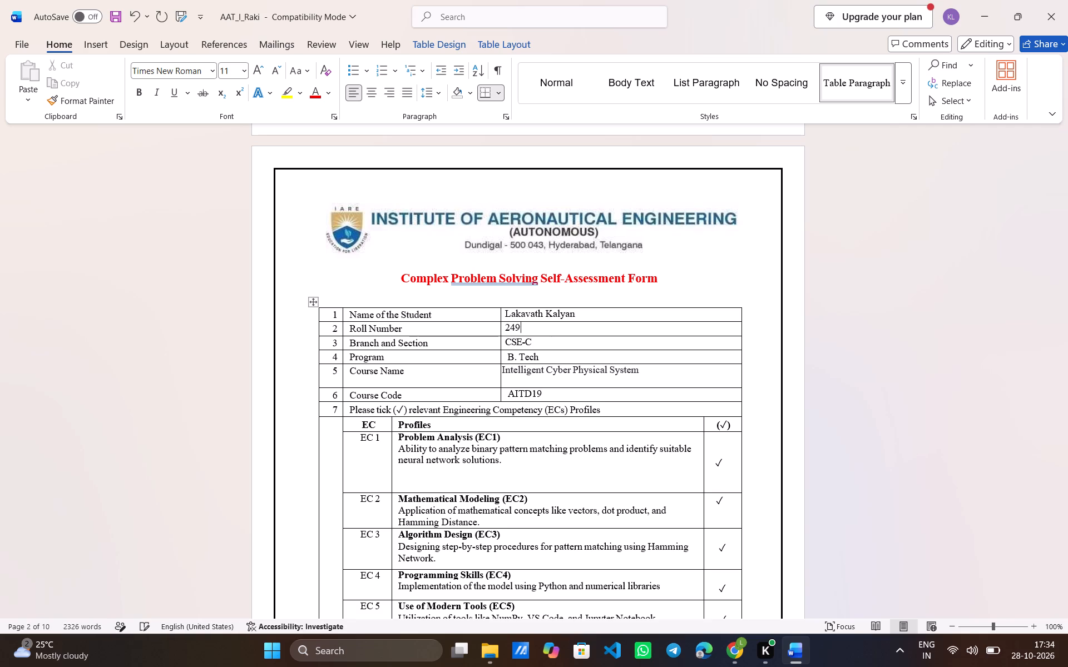
pyautogui.press('BackSpace')
pyautogui.press('BackSpace')
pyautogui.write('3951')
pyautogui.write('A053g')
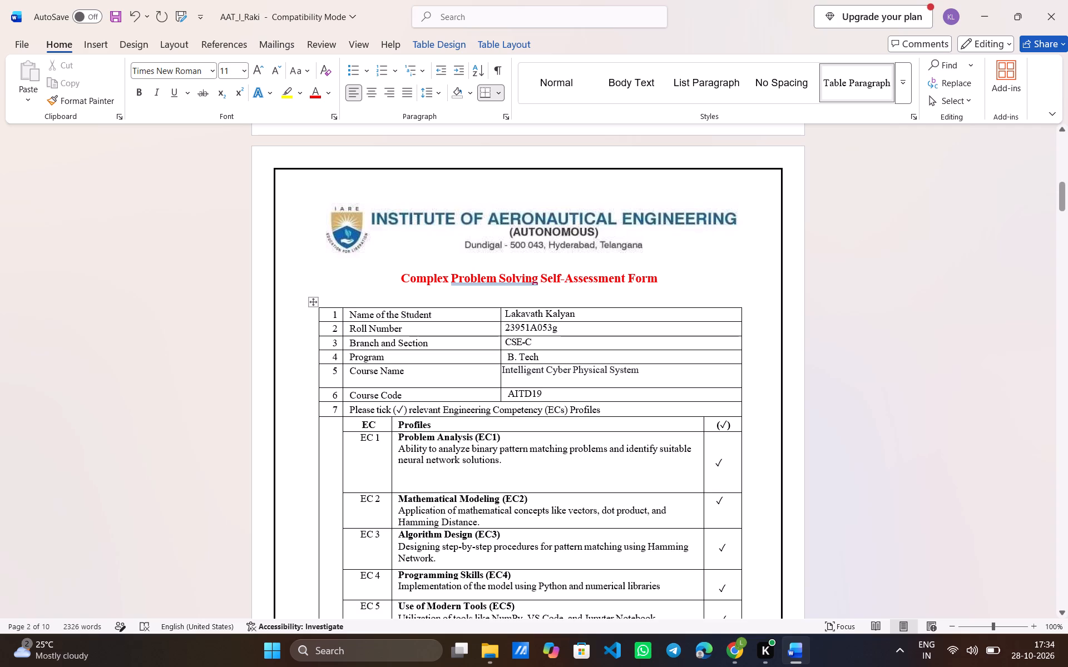
# Retype the Name of the Student entry in the self-assessment form in all capital letters.
pyautogui.click(599, 320)
pyautogui.press('BackSpace')
pyautogui.press('BackSpace')
pyautogui.press('BackSpace')
pyautogui.press('BackSpace')
pyautogui.press('BackSpace')
pyautogui.press('BackSpace')
pyautogui.press('BackSpace')
pyautogui.press('BackSpace')
pyautogui.press('BackSpace')
pyautogui.press('BackSpace')
pyautogui.press('BackSpace')
pyautogui.press('BackSpace')
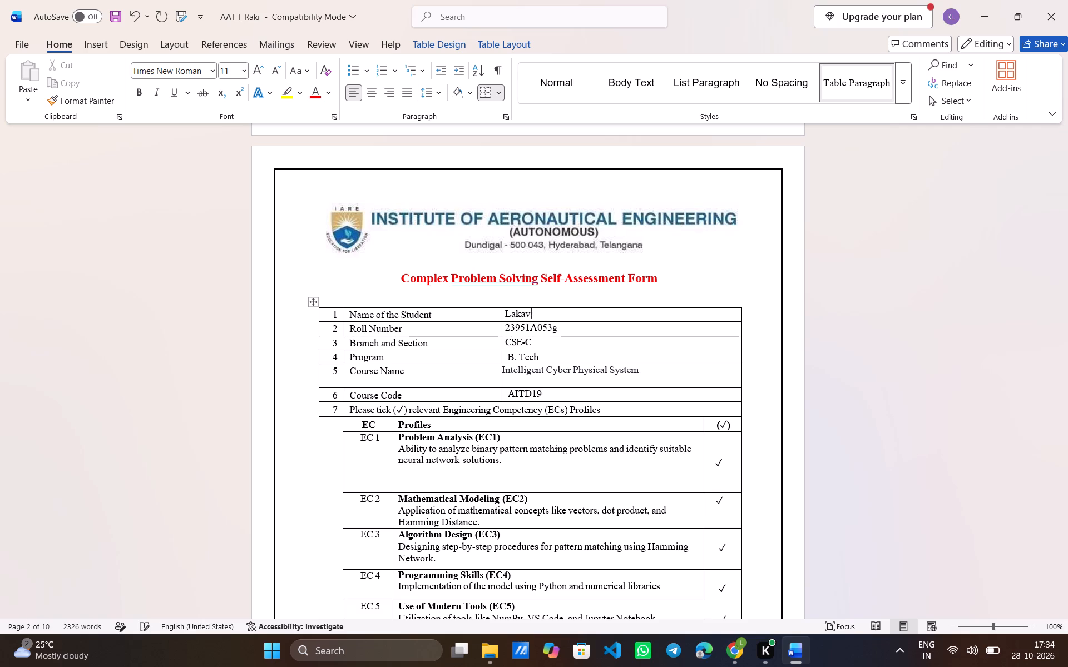
pyautogui.press('BackSpace')
pyautogui.press('BackSpace')
pyautogui.press('BackSpace')
pyautogui.press('BackSpace')
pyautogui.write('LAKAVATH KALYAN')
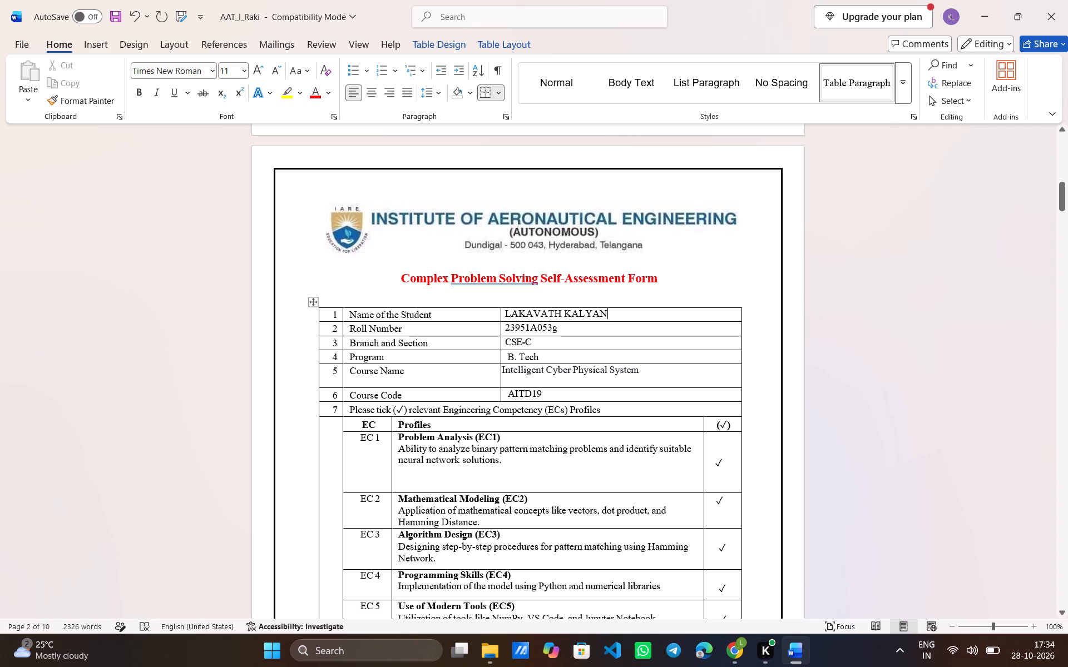
# Change the final letter of the self-assessment form's roll number to a capital.
pyautogui.click(576, 325)
pyautogui.press('BackSpace')
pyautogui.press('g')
# Look through the document from the self-assessment form to the final answers, checking the student details and content.
pyautogui.scroll(-1, 568, 379)
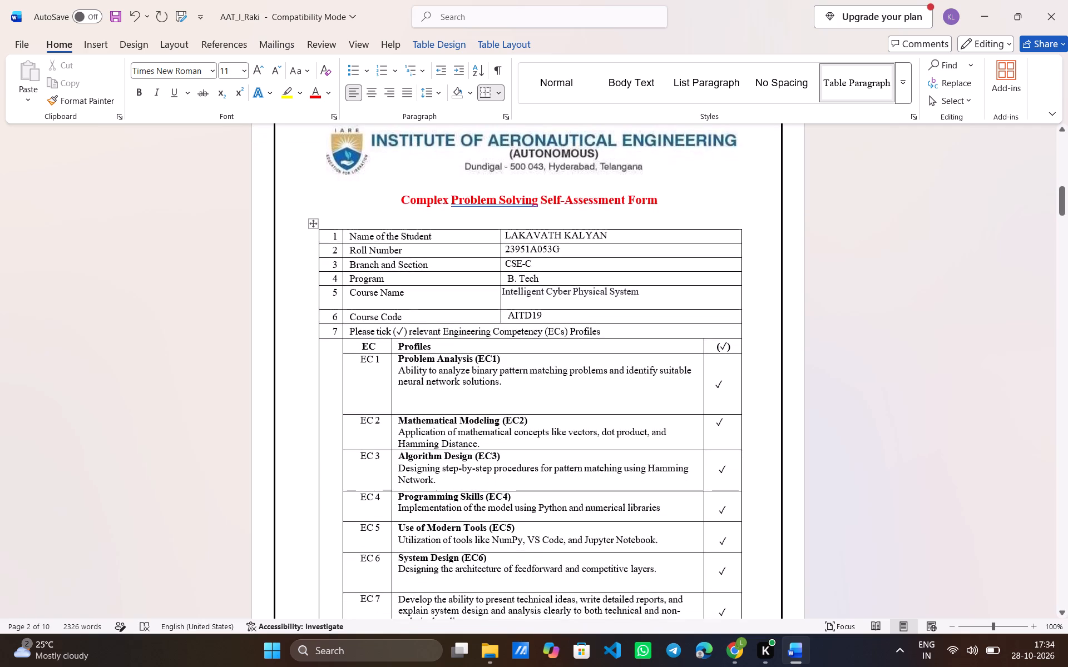
pyautogui.scroll(-1, 568, 379)
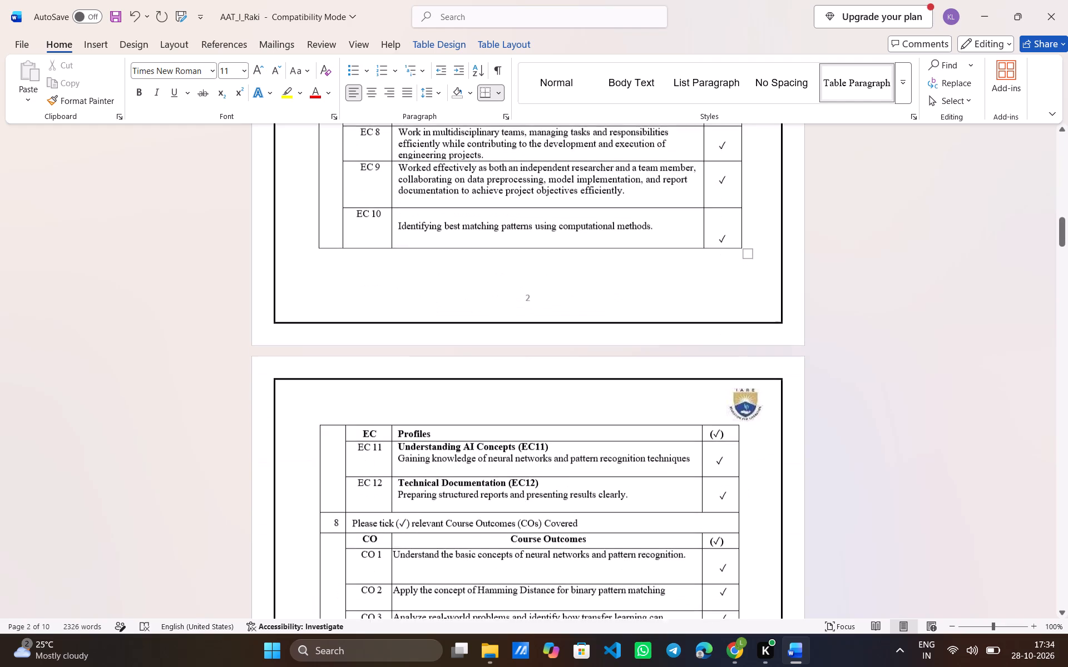
pyautogui.scroll(-1, 568, 379)
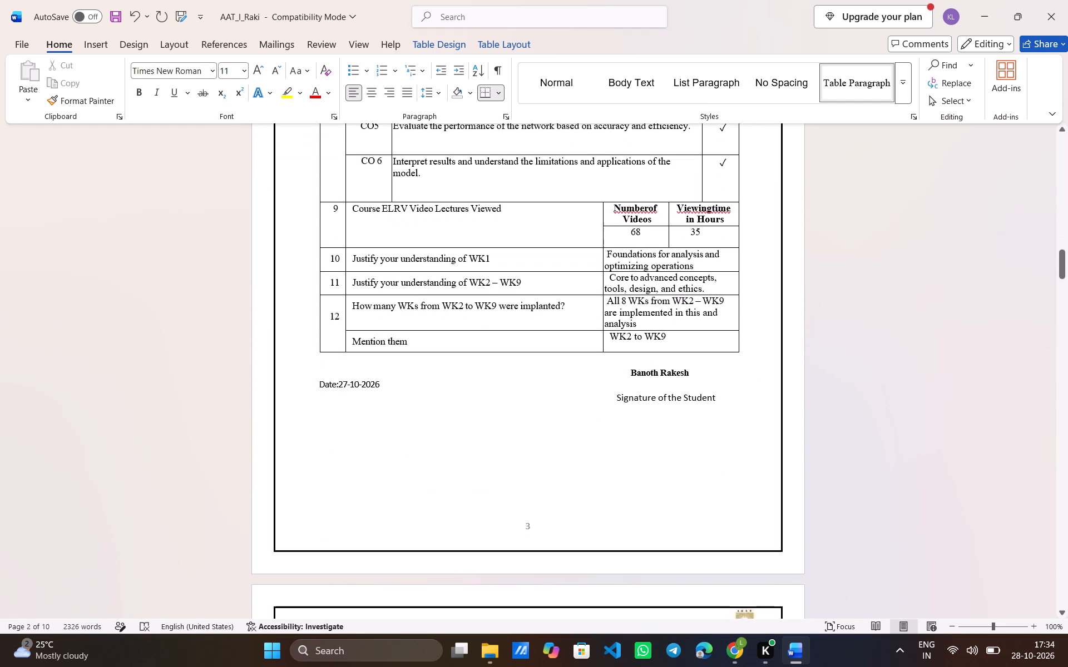
pyautogui.scroll(-2, 568, 379)
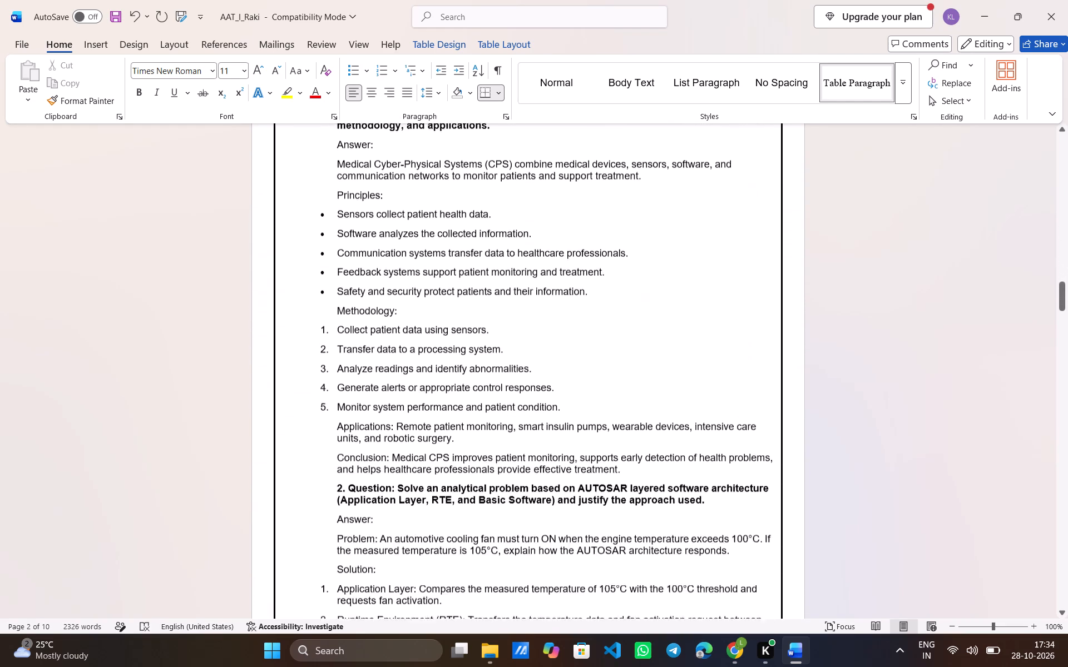
pyautogui.scroll(-2, 568, 379)
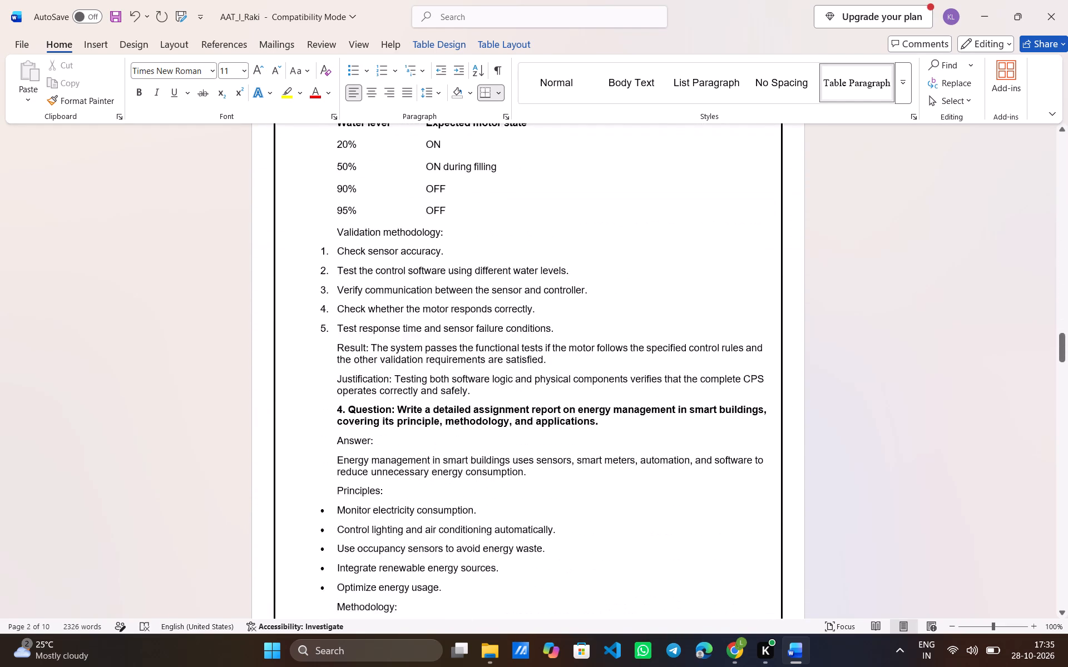
pyautogui.scroll(-2, 568, 379)
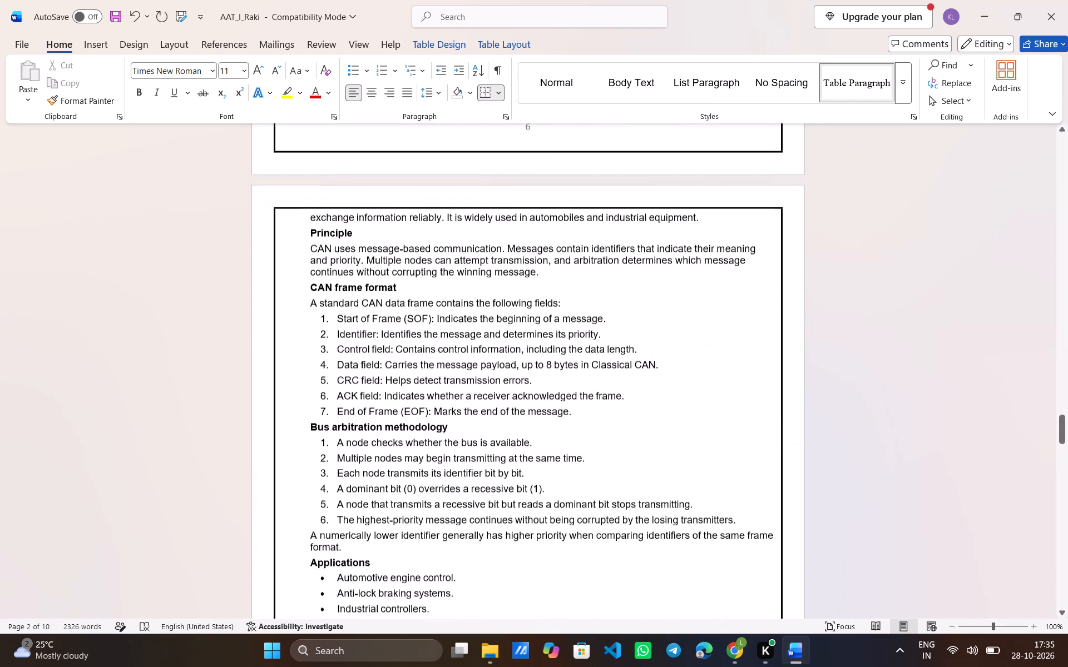
pyautogui.scroll(-2, 568, 379)
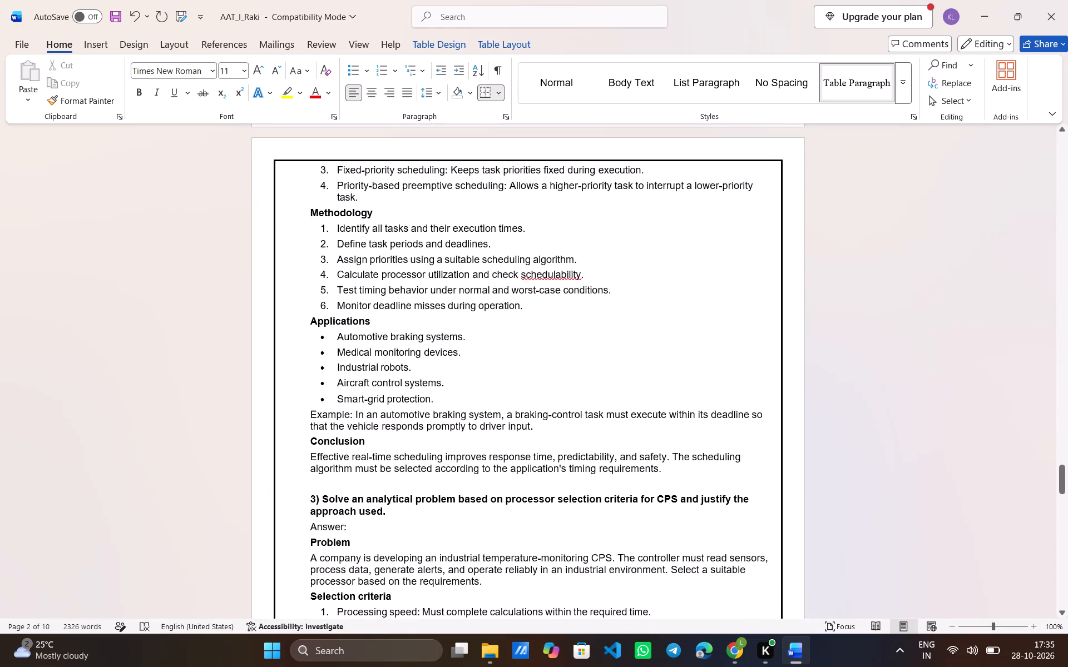
pyautogui.scroll(-2, 568, 379)
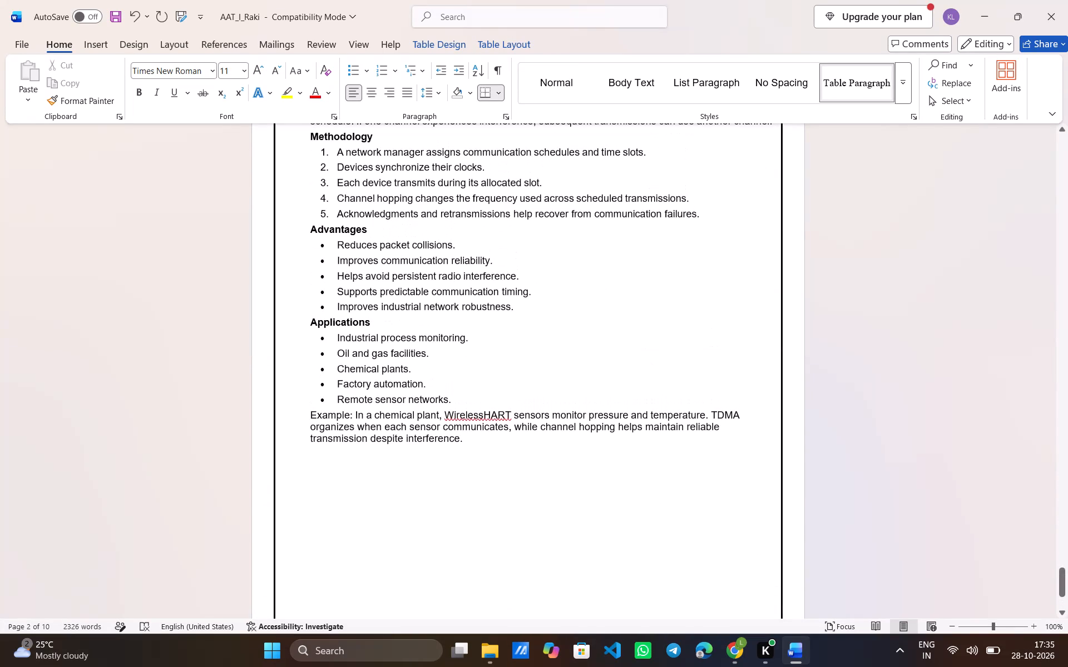
# Go back to the start of the document and review the cover page and the self-assessment form's student details.
pyautogui.scroll(3, 568, 379)
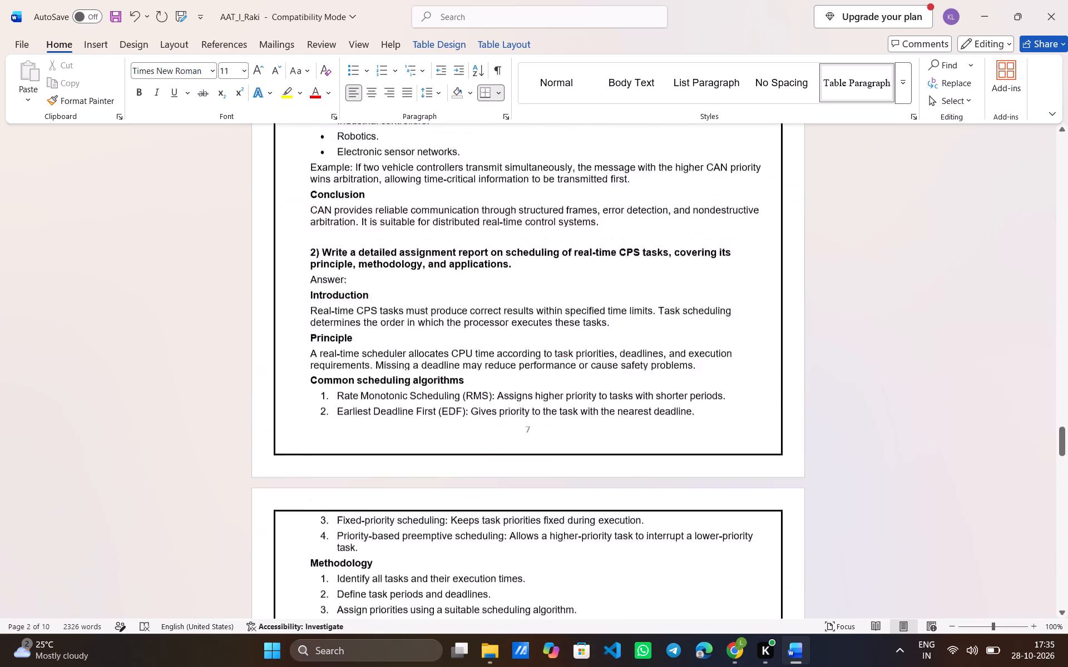
pyautogui.scroll(4, 568, 379)
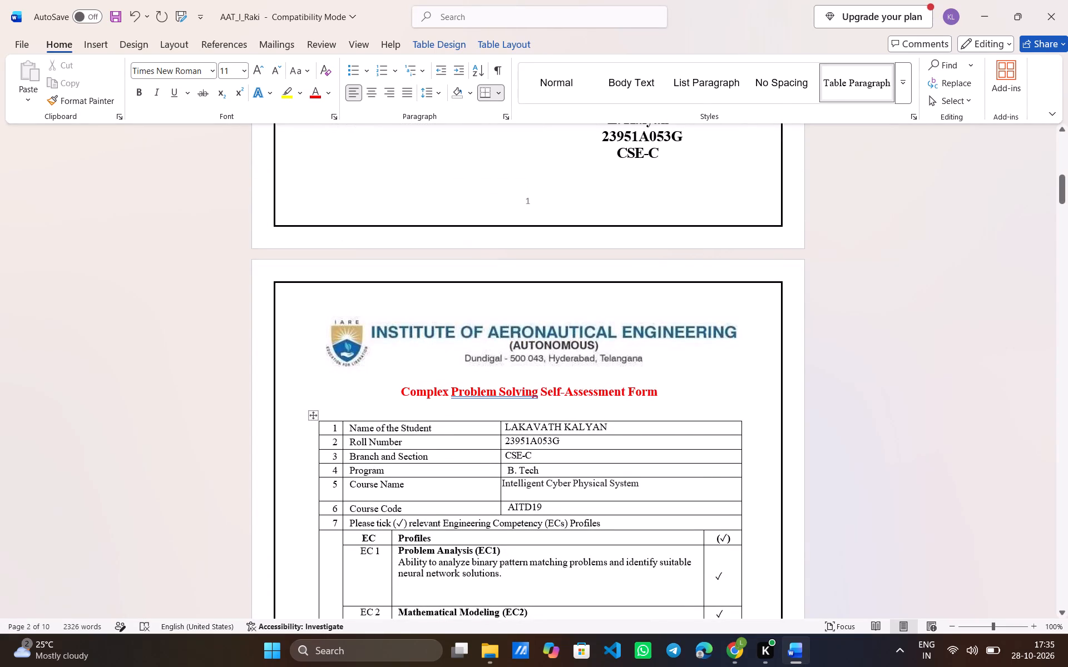
pyautogui.scroll(3, 639, 370)
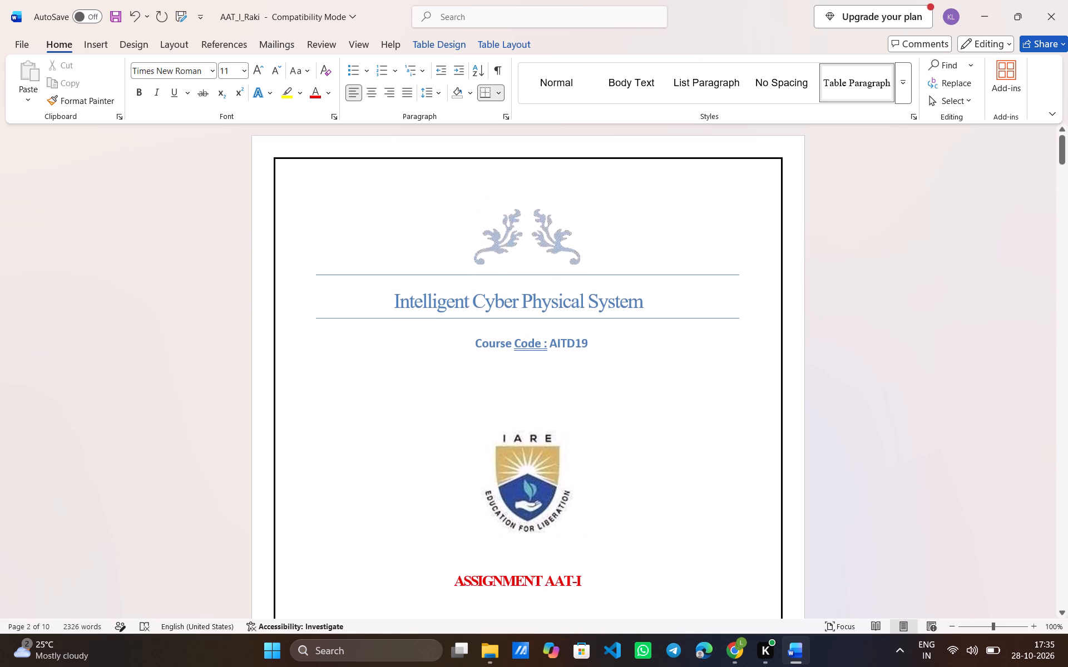
pyautogui.scroll(3, 639, 370)
pyautogui.scroll(-1, 639, 370)
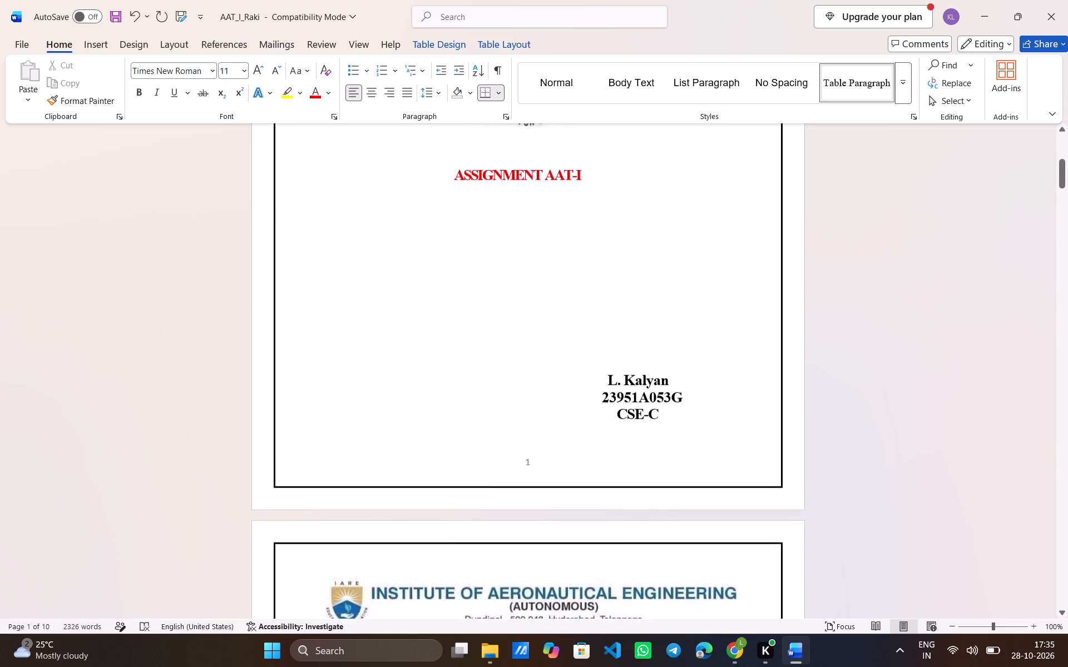
pyautogui.scroll(-2, 639, 370)
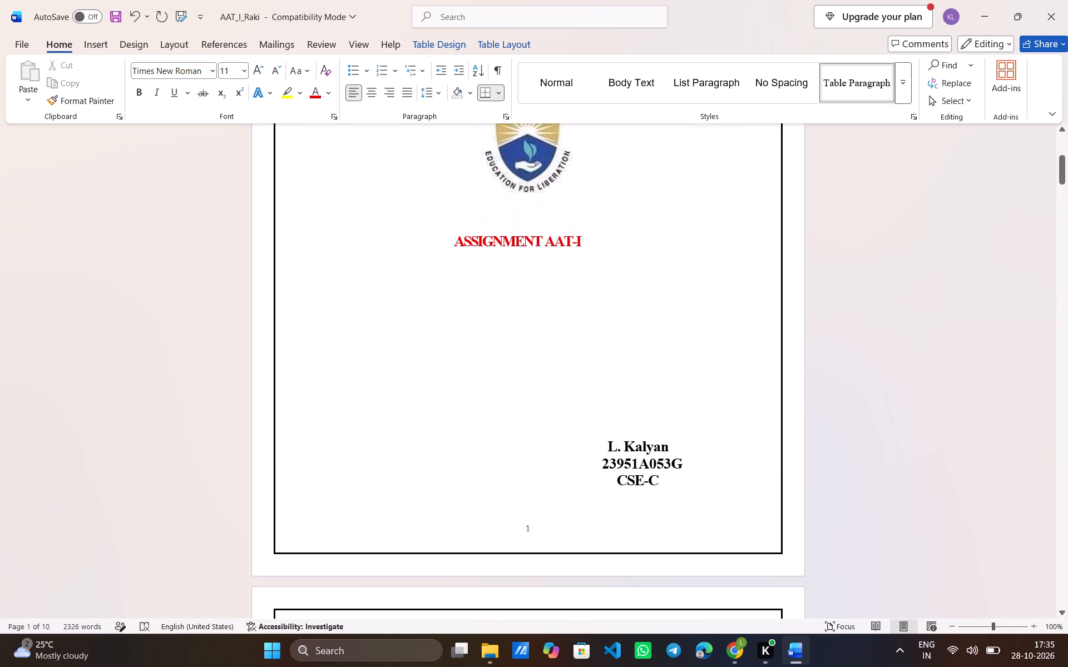
pyautogui.scroll(-1, 639, 370)
pyautogui.scroll(1, 639, 370)
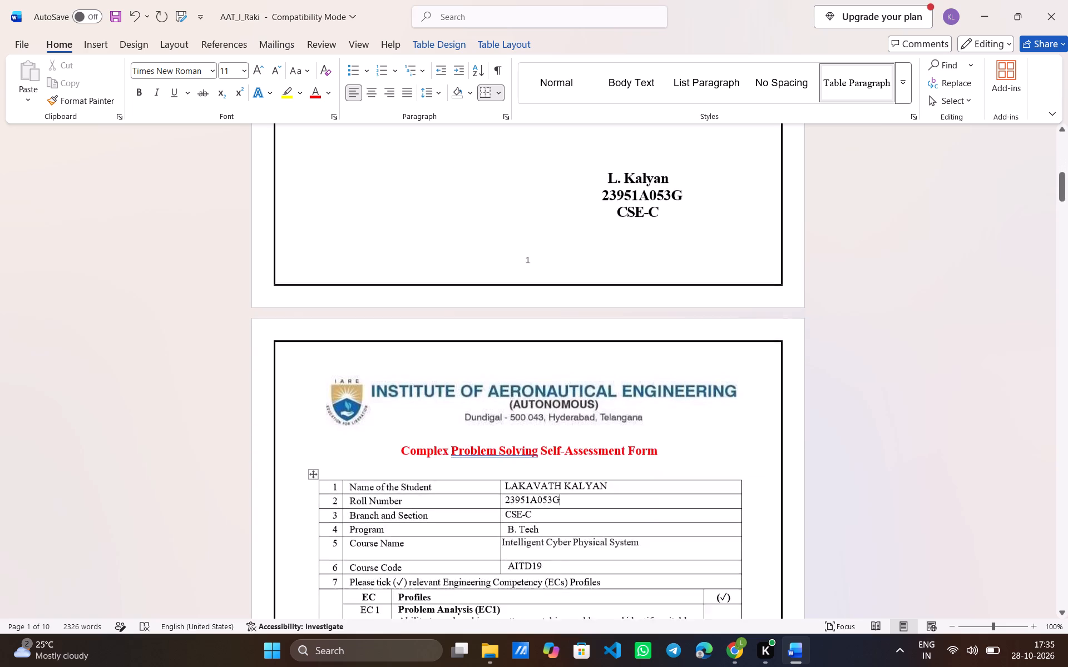
pyautogui.scroll(2, 639, 370)
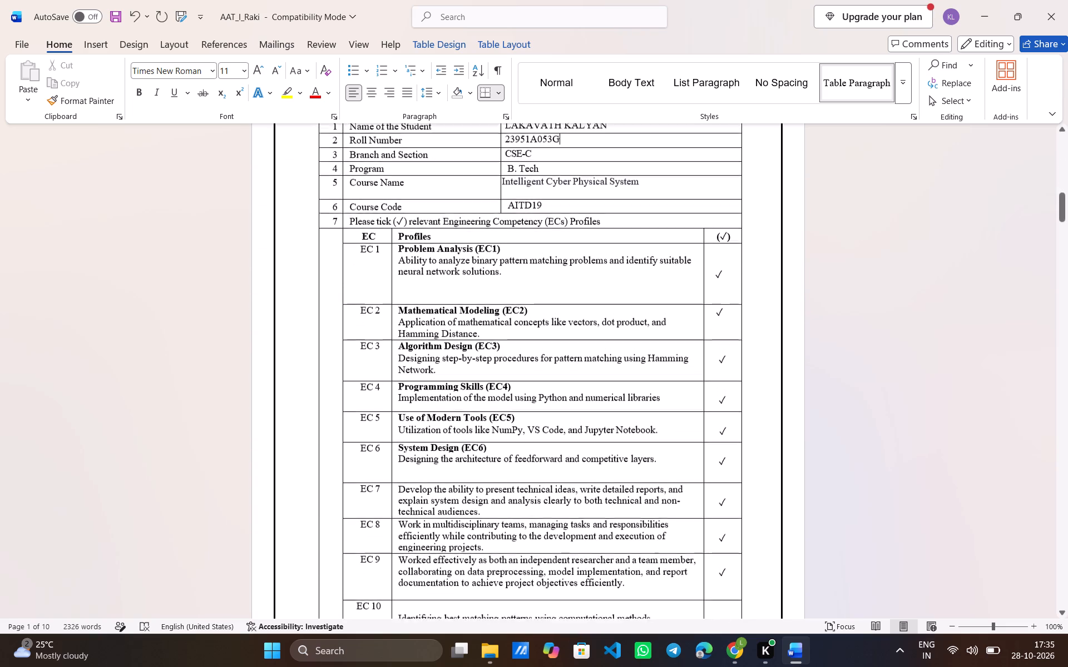
pyautogui.scroll(2, 639, 370)
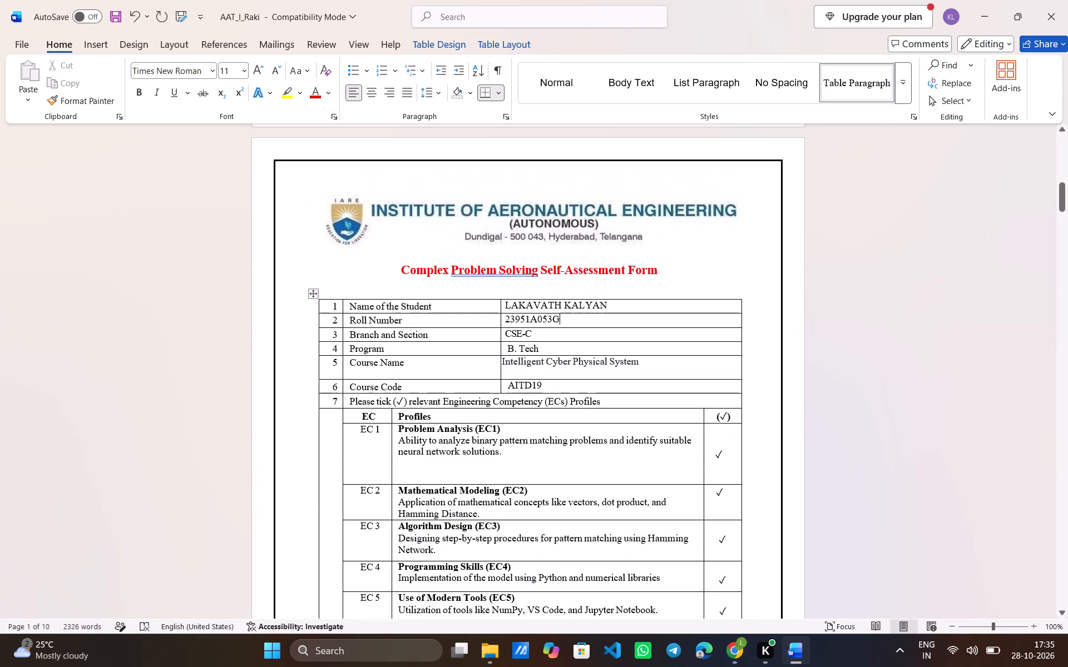
pyautogui.scroll(2, 639, 370)
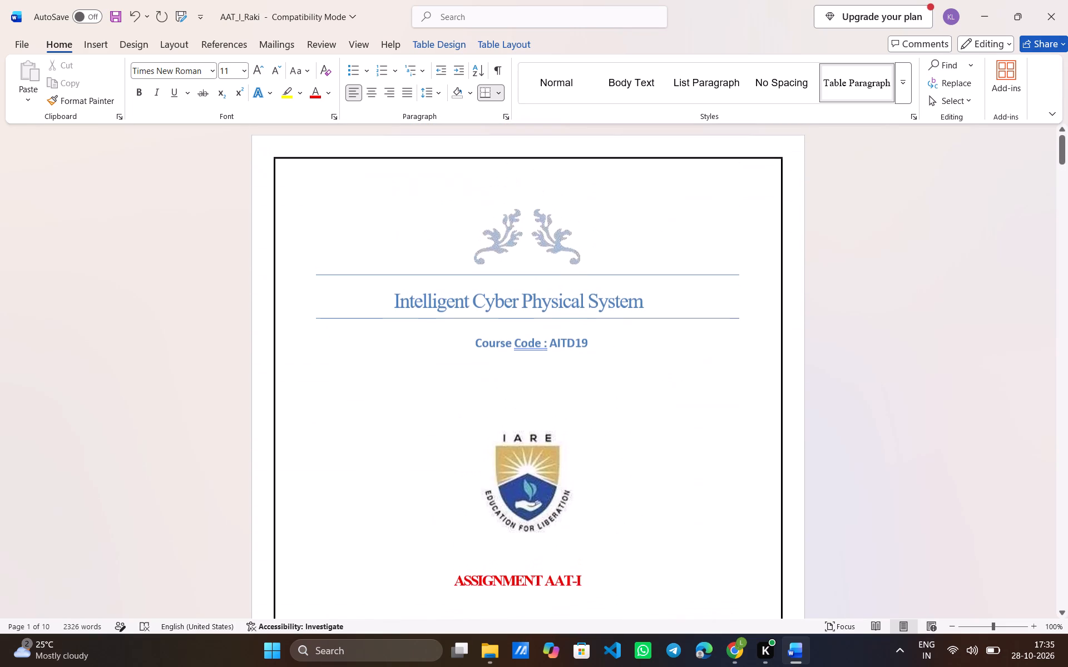
pyautogui.scroll(1, 639, 370)
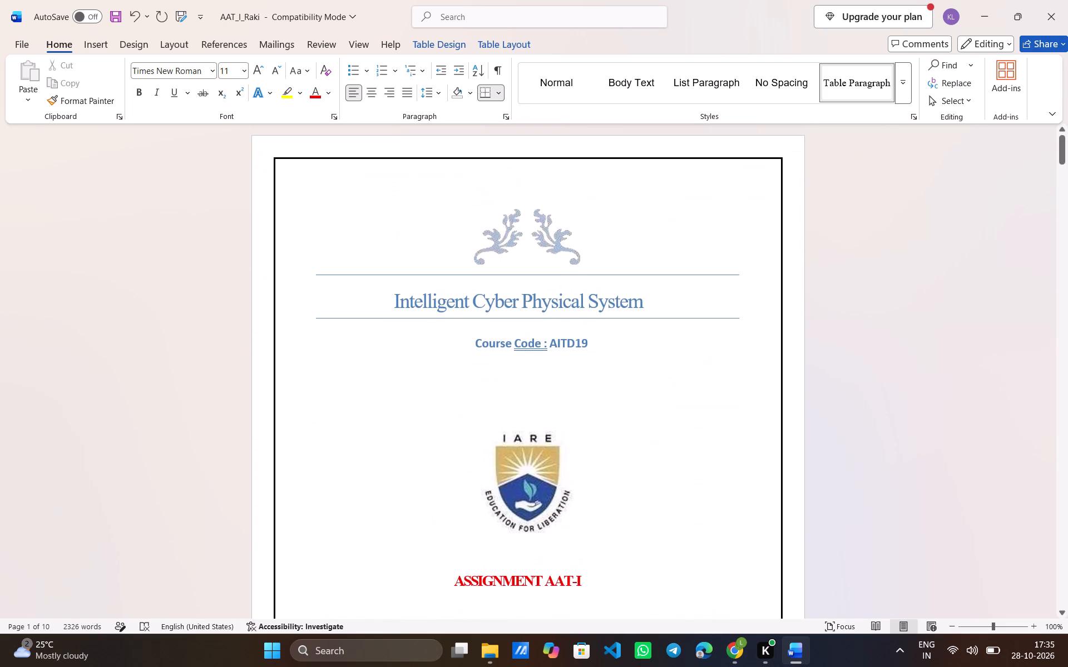
# Open the document's print preview and examine the cover page and the self-assessment form page.
pyautogui.hotkey('ctrl', 'p')
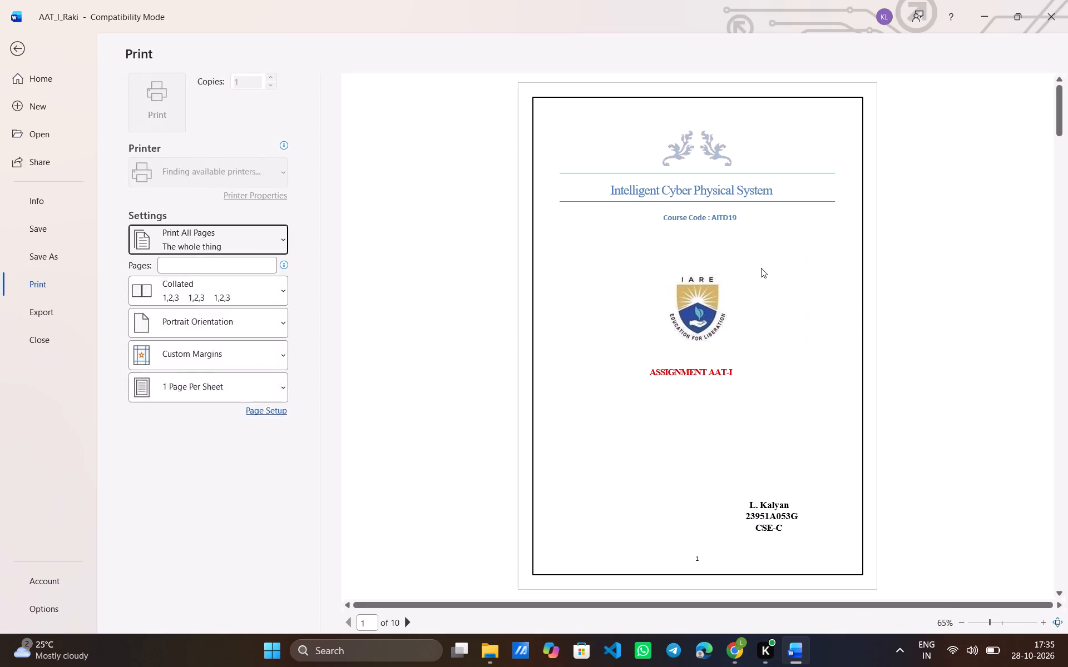
pyautogui.scroll(-1, 769, 282)
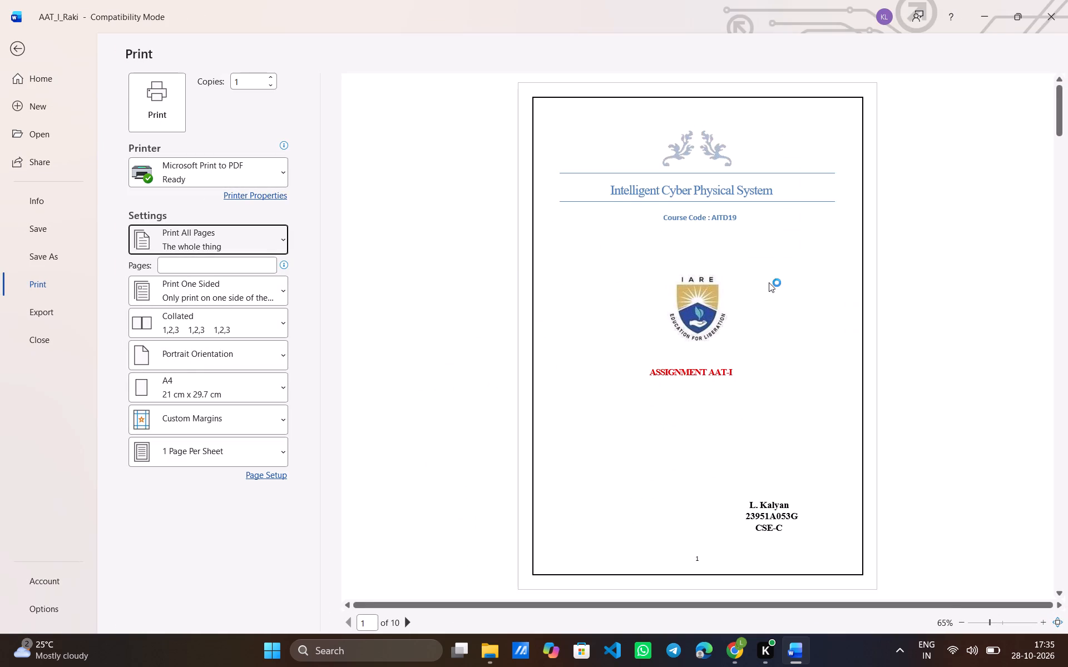
pyautogui.scroll(-1, 769, 282)
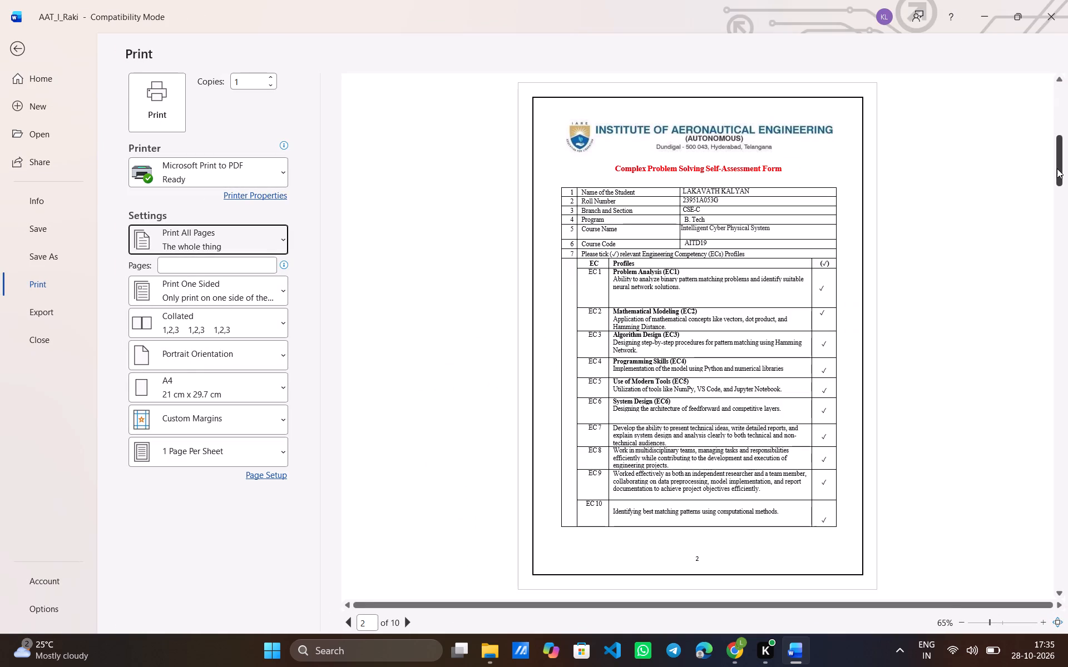
pyautogui.moveTo(1059, 168); pyautogui.dragTo(1054, 134)
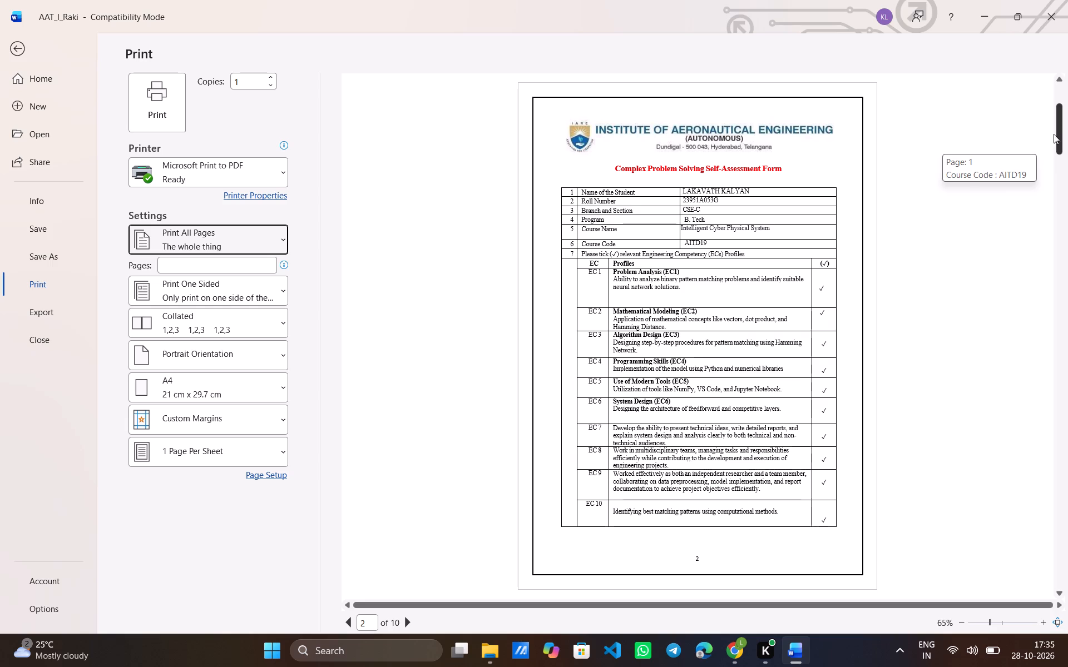
pyautogui.moveTo(1054, 134); pyautogui.dragTo(1046, 66)
pyautogui.moveTo(1046, 66); pyautogui.dragTo(1041, 47)
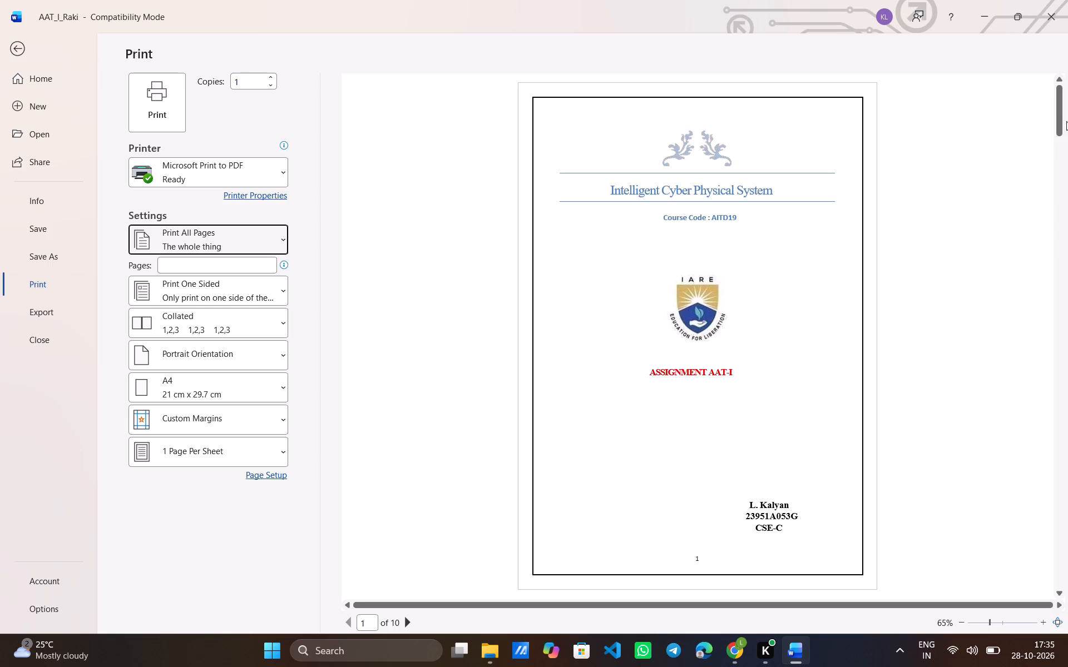
pyautogui.moveTo(1057, 120); pyautogui.dragTo(1059, 153)
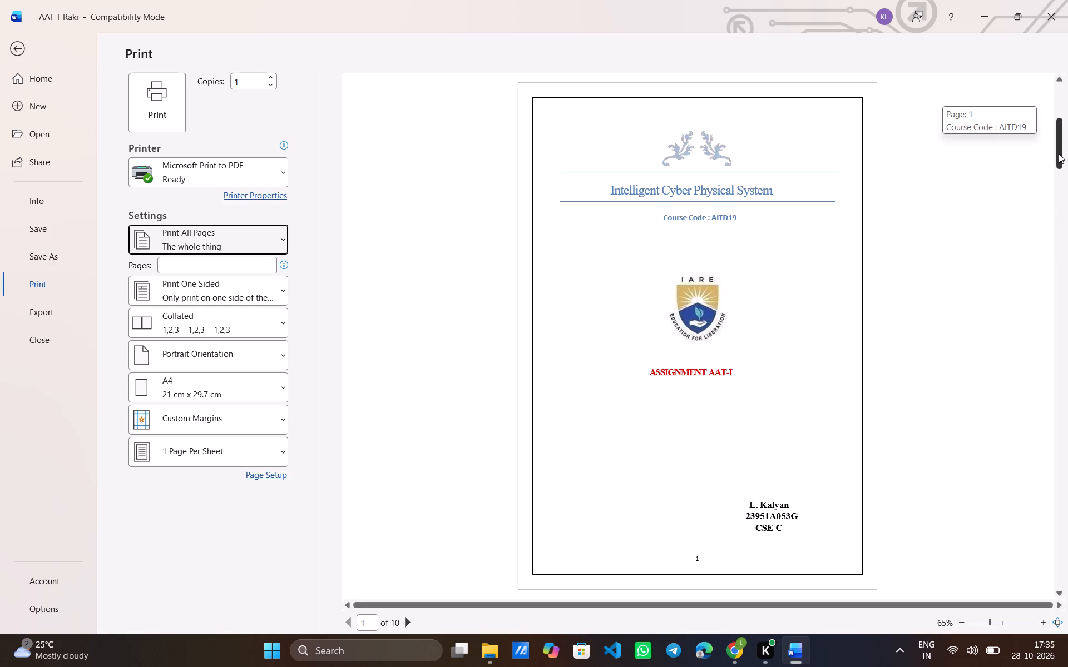
pyautogui.moveTo(1059, 153); pyautogui.dragTo(1044, 285)
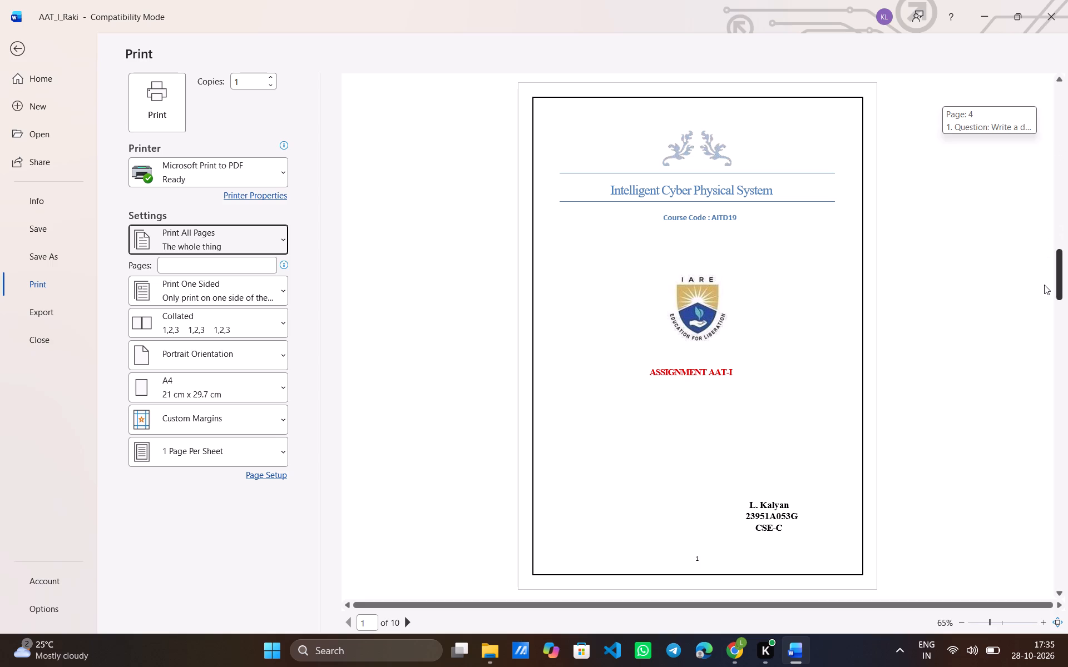
pyautogui.moveTo(1044, 285); pyautogui.dragTo(1039, 352)
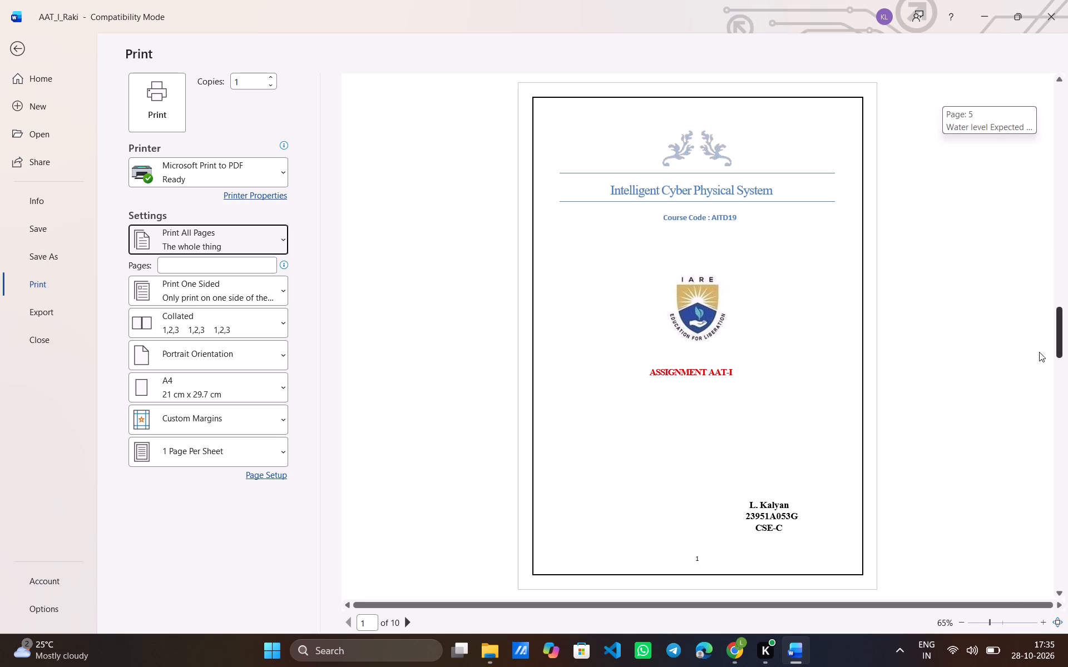
pyautogui.moveTo(1039, 352); pyautogui.dragTo(1057, 174)
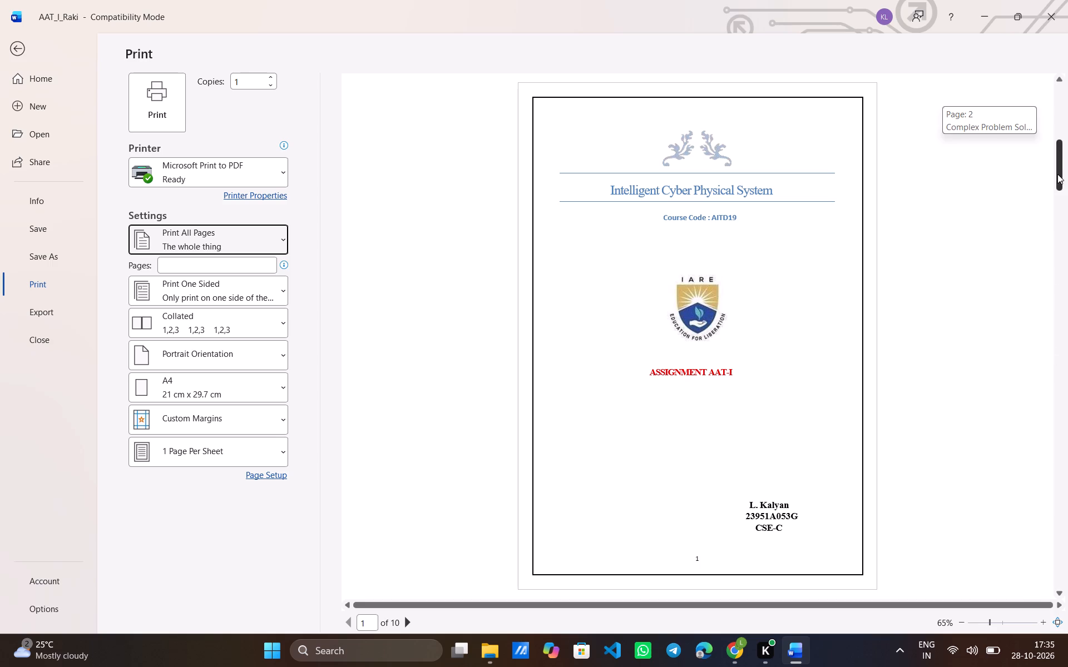
pyautogui.moveTo(1057, 174); pyautogui.dragTo(1060, 148)
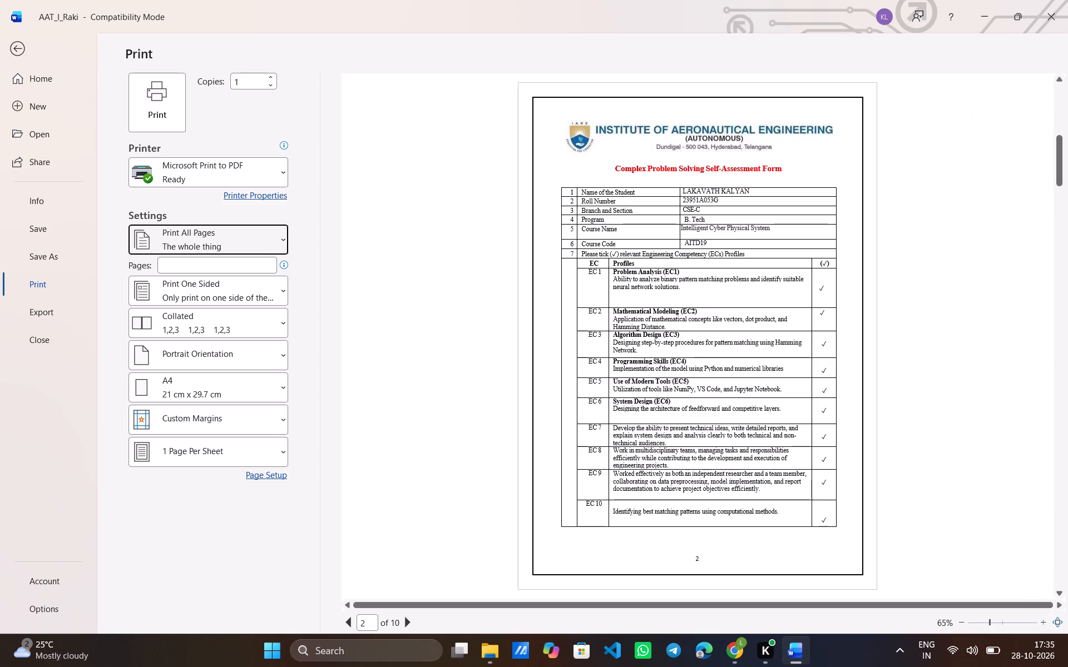
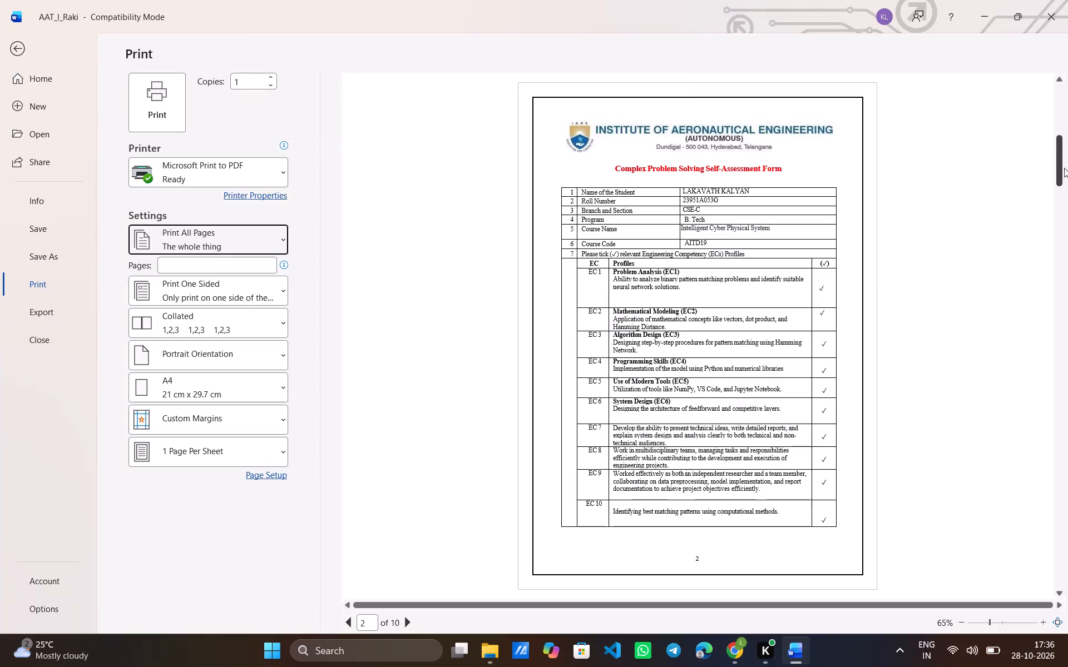
# Look through the print preview from the self-assessment form to the last page, checking the answers' layout.
pyautogui.moveTo(1057, 167); pyautogui.dragTo(1058, 180)
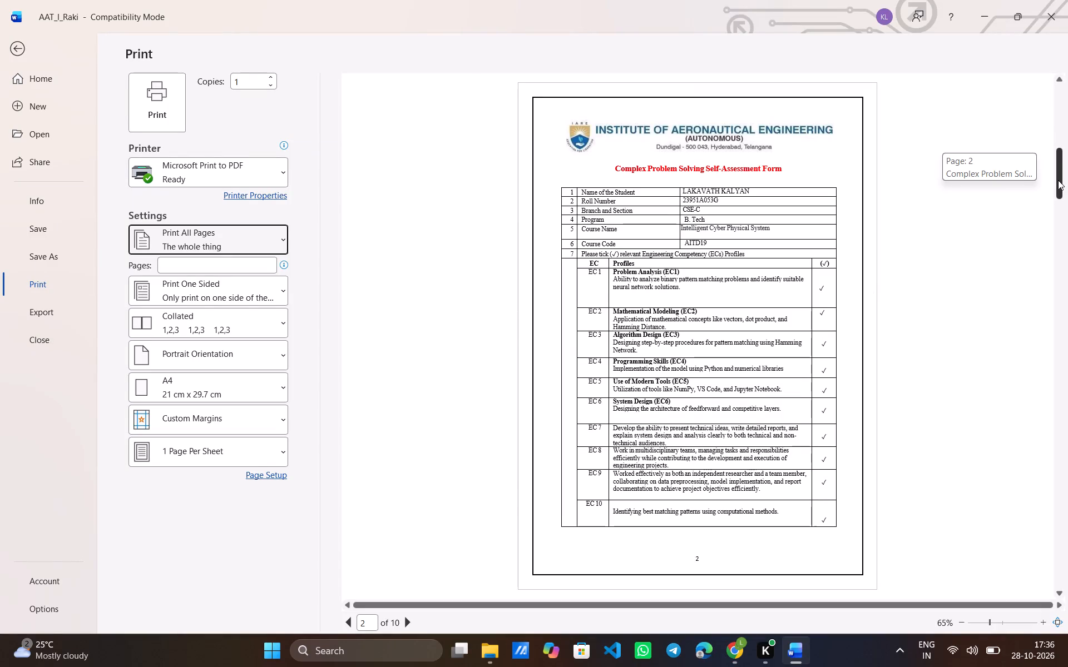
pyautogui.moveTo(1058, 180); pyautogui.dragTo(1050, 195)
pyautogui.moveTo(1050, 195); pyautogui.dragTo(1050, 195)
pyautogui.scroll(-2, 785, 235)
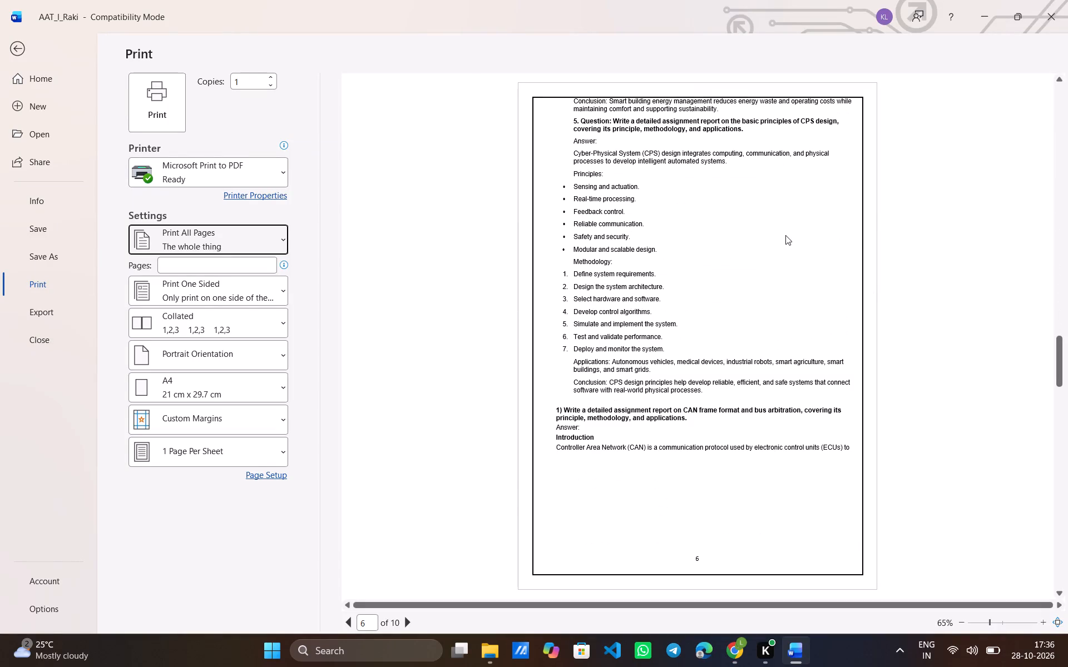
pyautogui.scroll(-7, 785, 235)
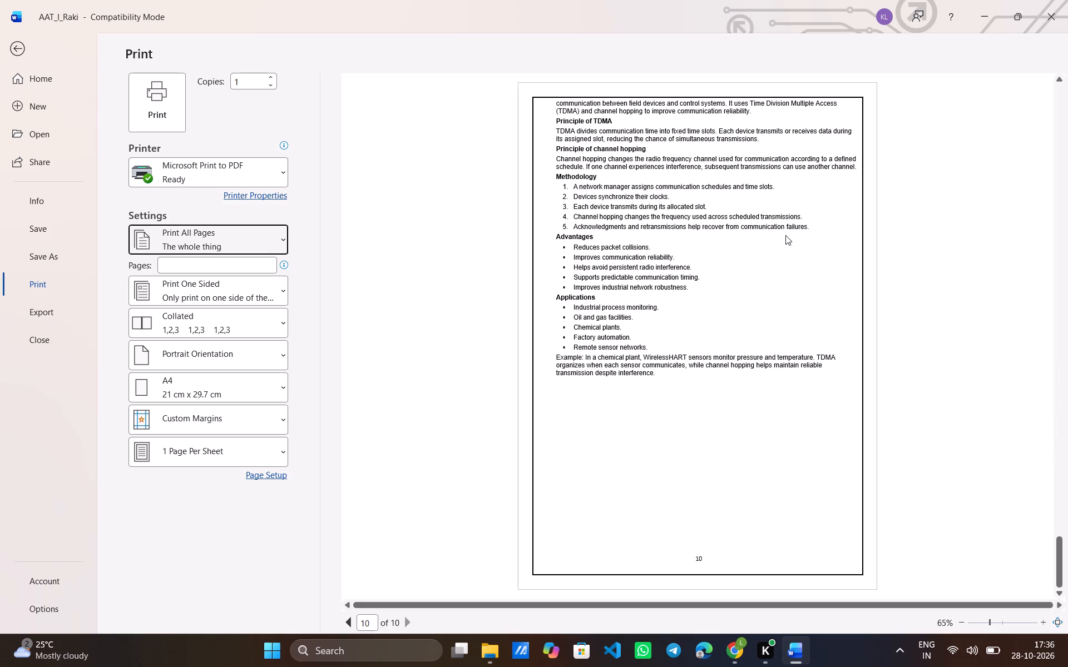
pyautogui.scroll(1, 785, 235)
pyautogui.scroll(-14, 785, 235)
pyautogui.scroll(2, 785, 235)
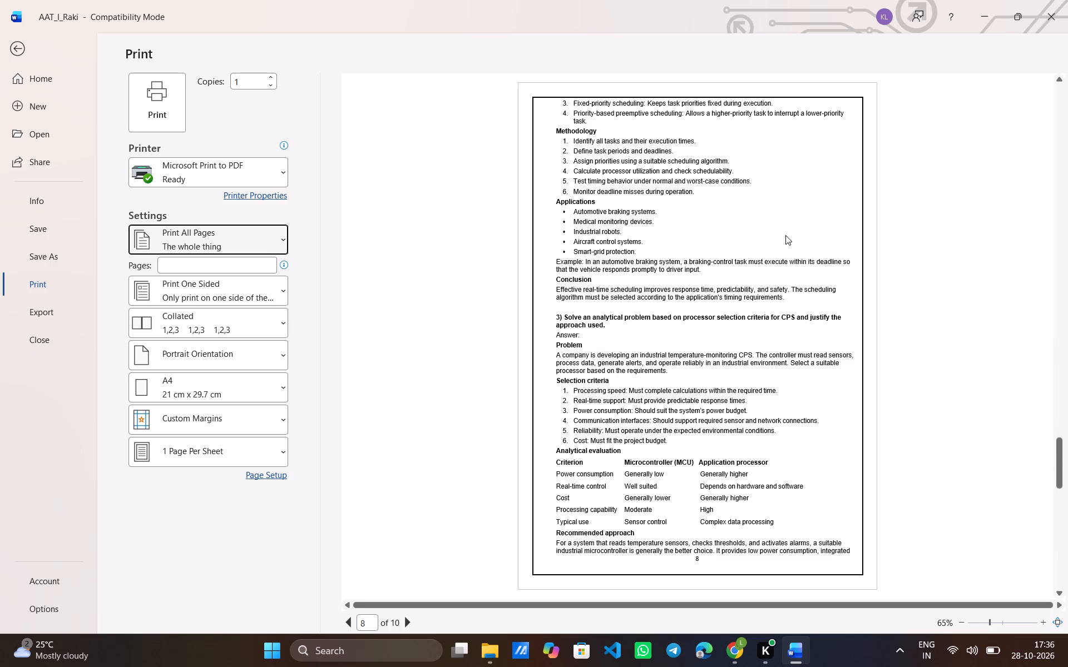
pyautogui.scroll(-4, 785, 235)
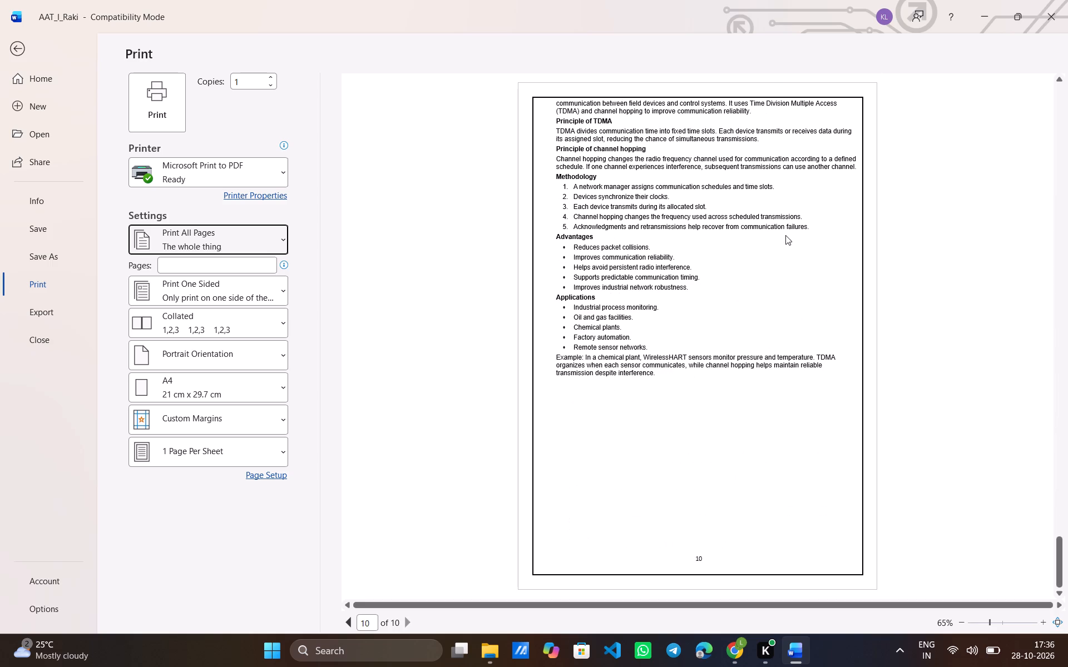
# Go back through the print preview from the last page to the cover page, checking each page.
pyautogui.scroll(2, 785, 235)
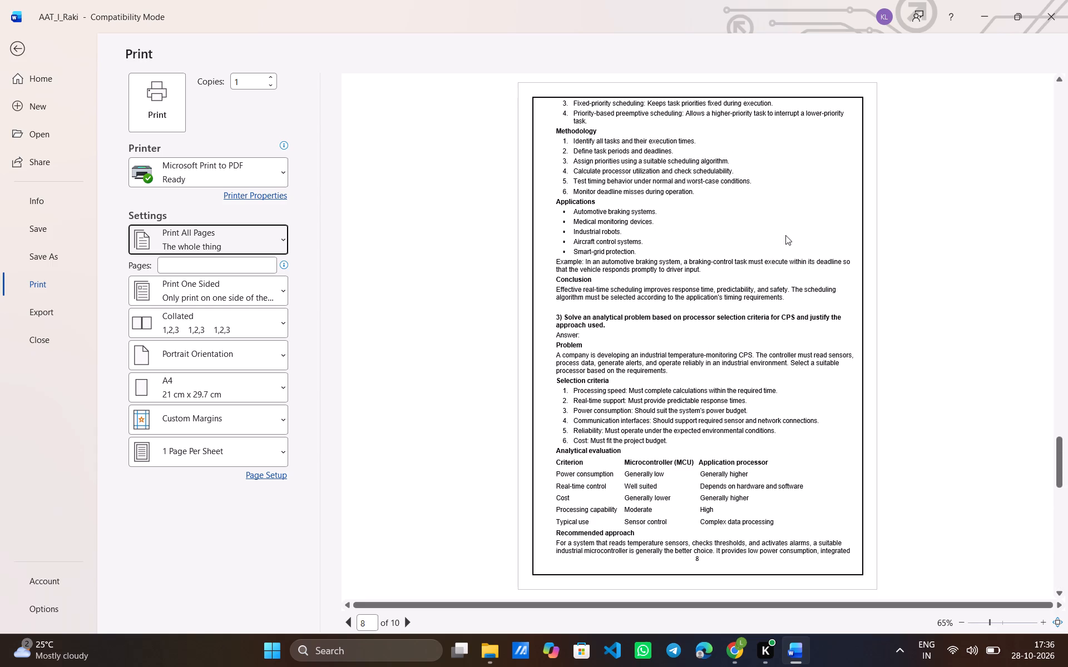
pyautogui.scroll(2, 785, 235)
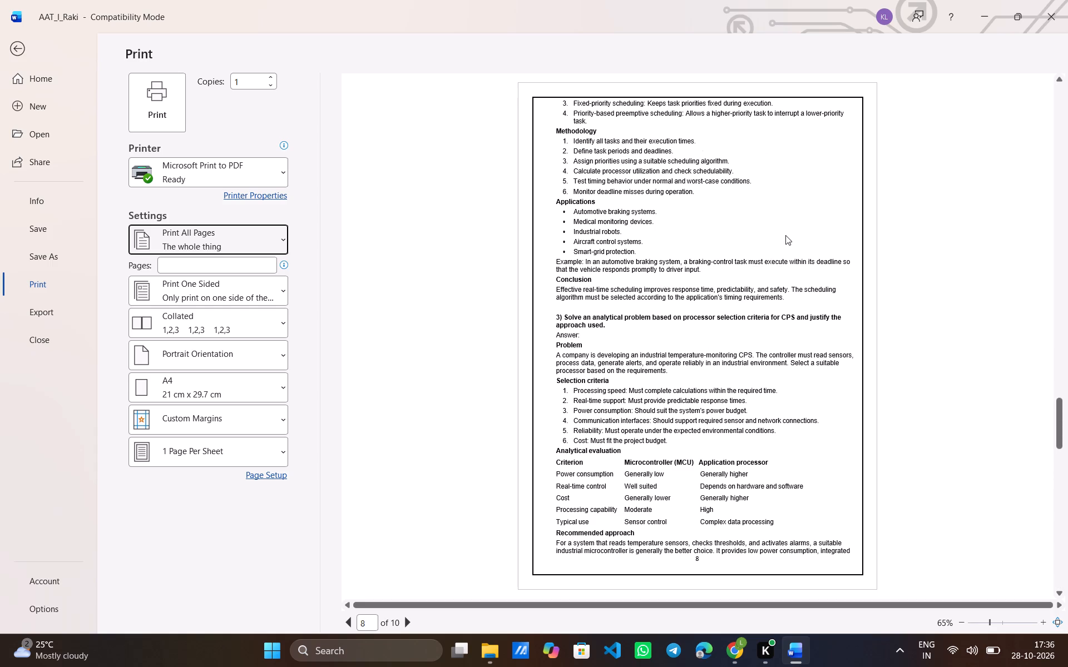
pyautogui.scroll(2, 785, 235)
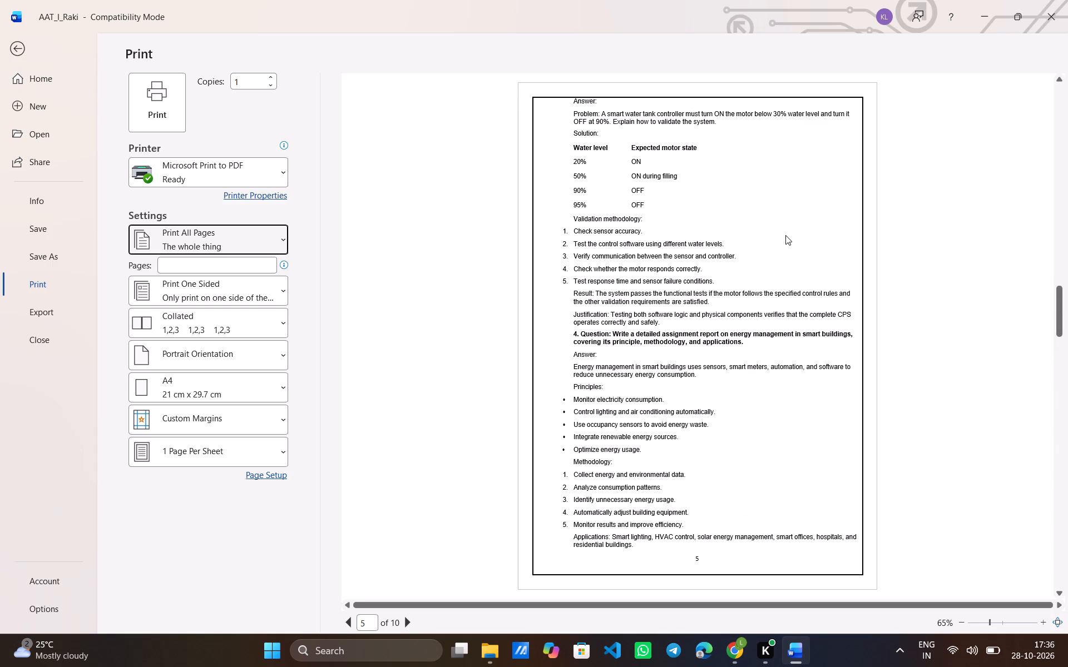
pyautogui.scroll(7, 785, 235)
pyautogui.scroll(-5, 785, 235)
pyautogui.scroll(4, 785, 235)
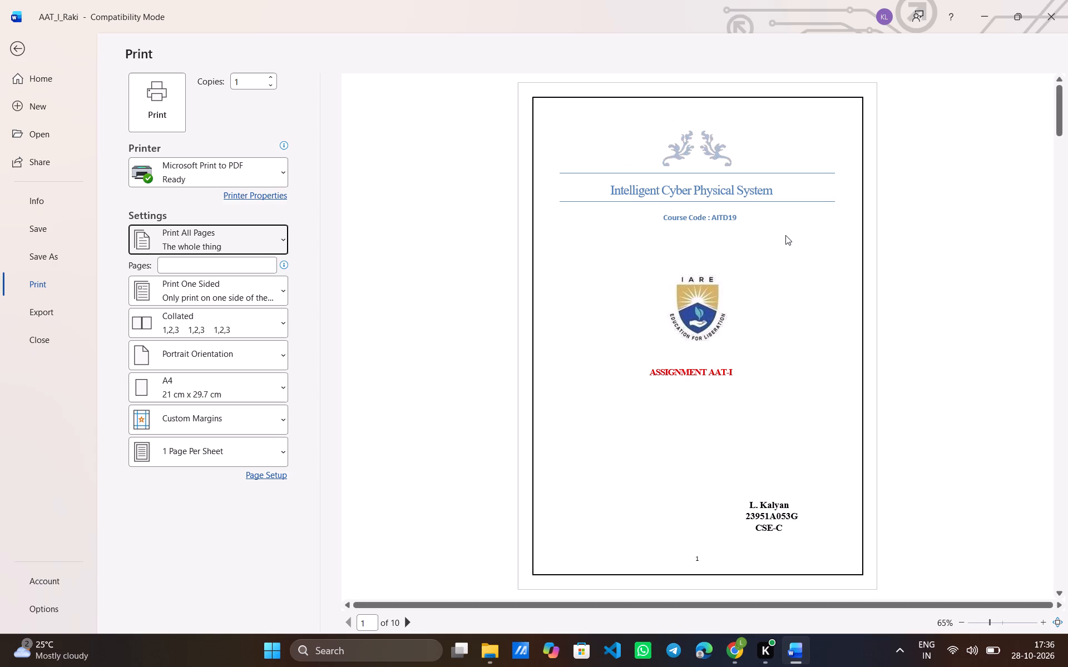
# Review the print preview once more from the cover page and self-assessment form to the final answer page.
pyautogui.scroll(-1, 785, 235)
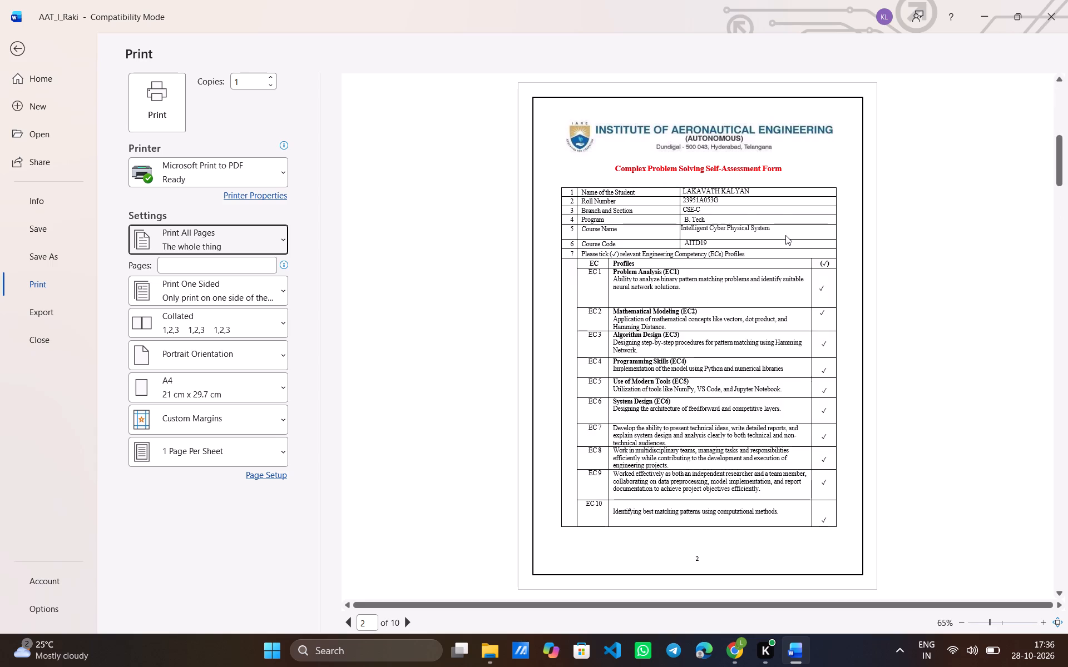
pyautogui.scroll(-1, 785, 235)
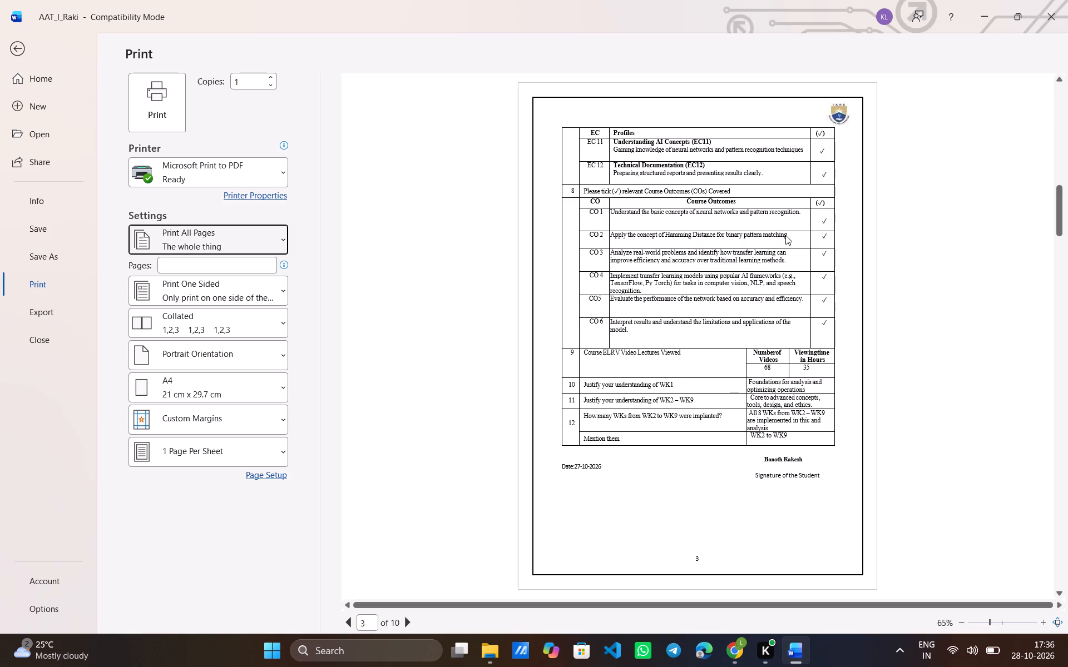
pyautogui.scroll(-4, 785, 235)
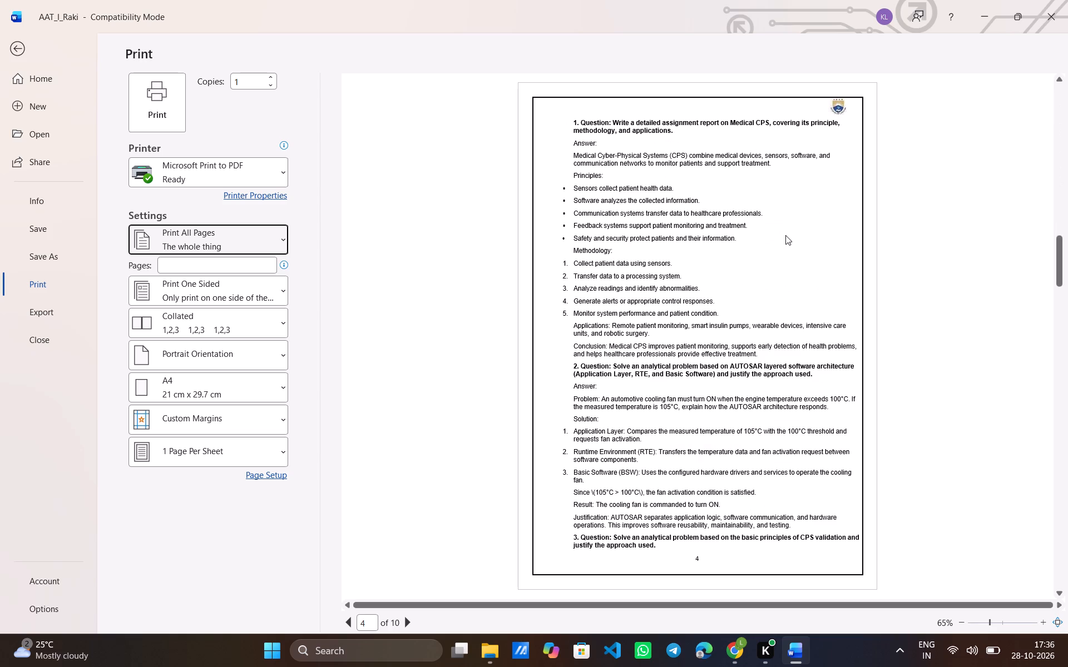
pyautogui.scroll(-3, 785, 235)
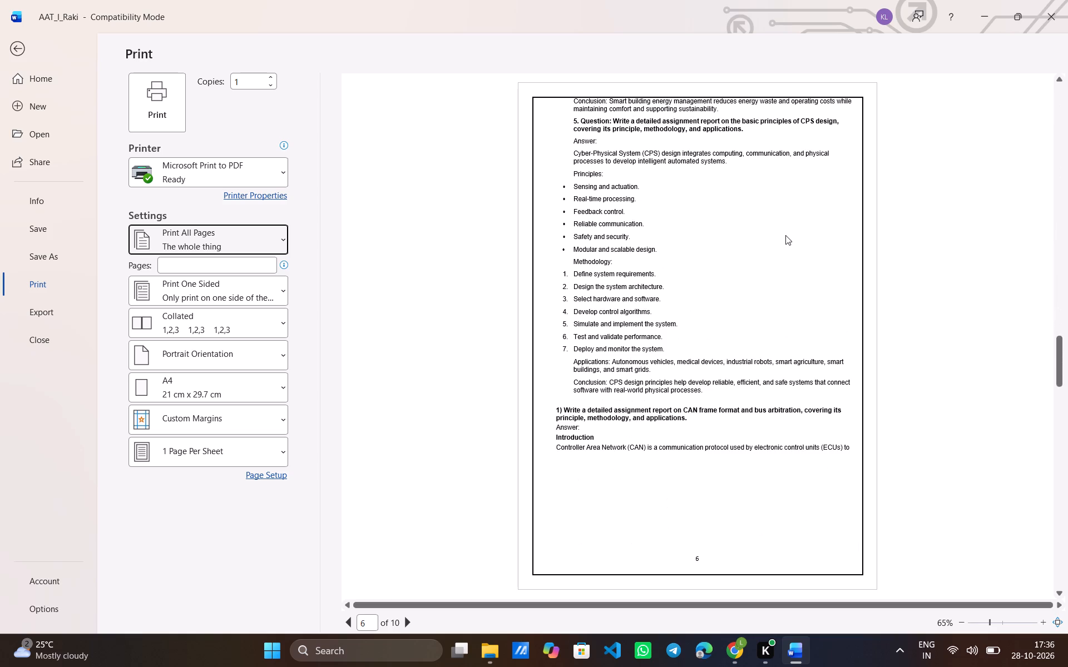
pyautogui.scroll(-2, 785, 235)
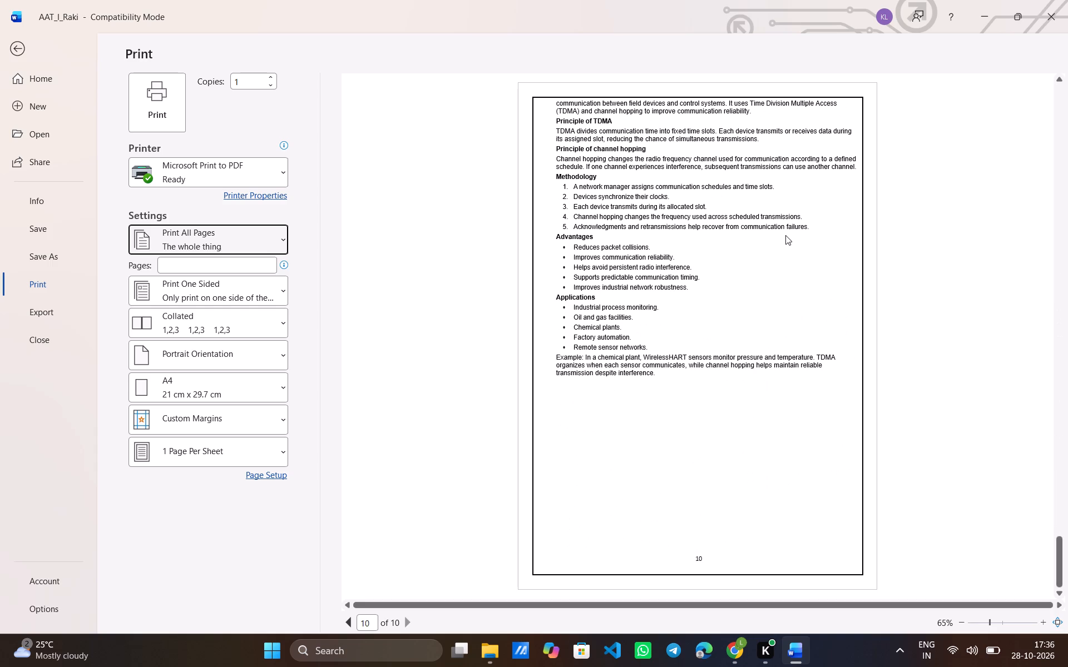
pyautogui.scroll(-3, 785, 235)
# Print all pages with Microsoft Print to PDF and choose the BT23 > VII_SEM > ICPS folder as the output location.
pyautogui.click(164, 120)
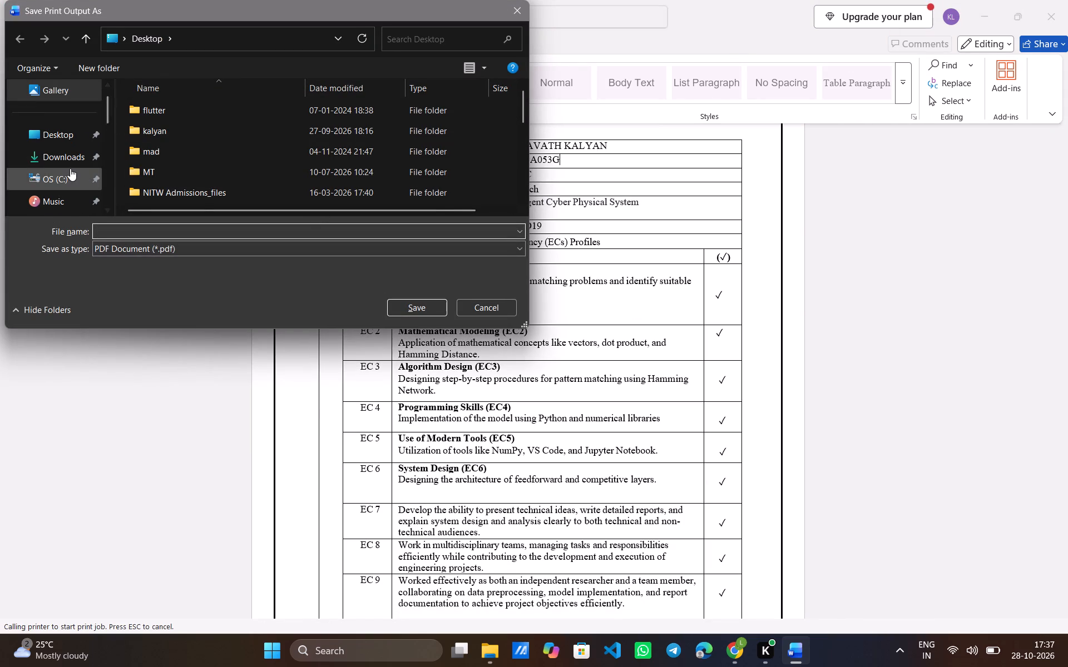
pyautogui.moveTo(107, 108); pyautogui.dragTo(109, 125)
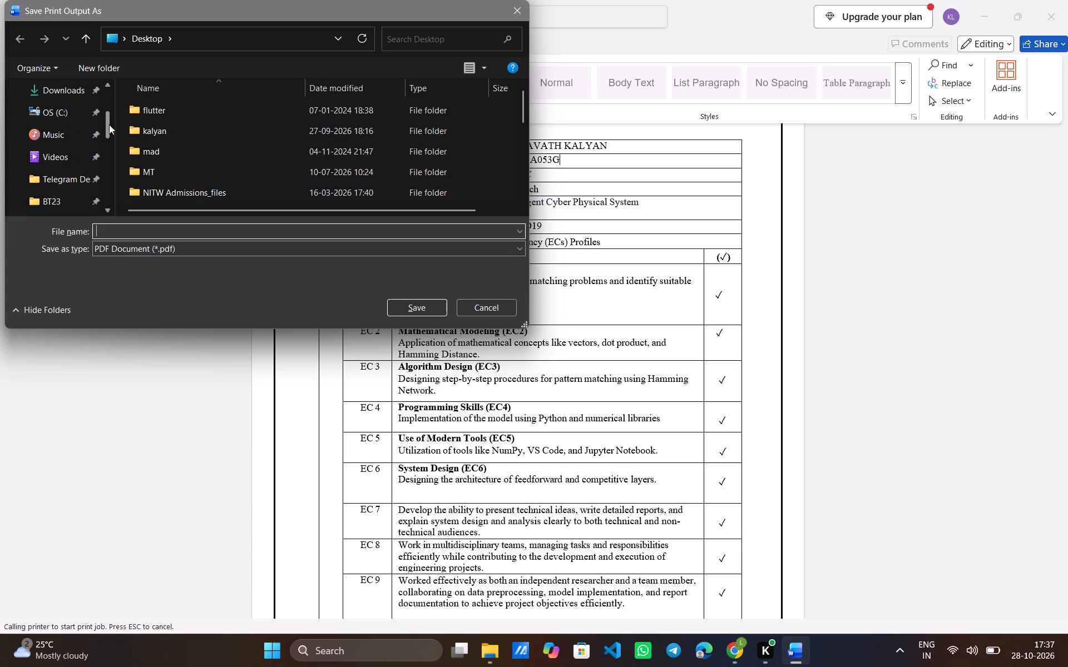
pyautogui.moveTo(109, 125); pyautogui.dragTo(110, 135)
pyautogui.click(50, 150)
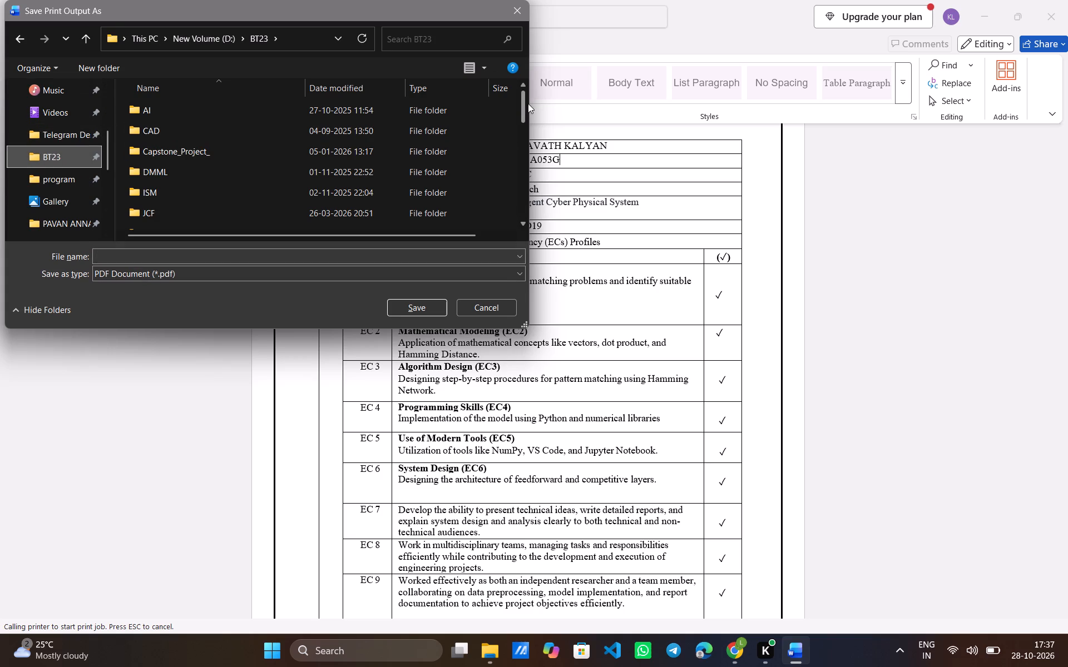
pyautogui.moveTo(523, 107); pyautogui.dragTo(523, 117)
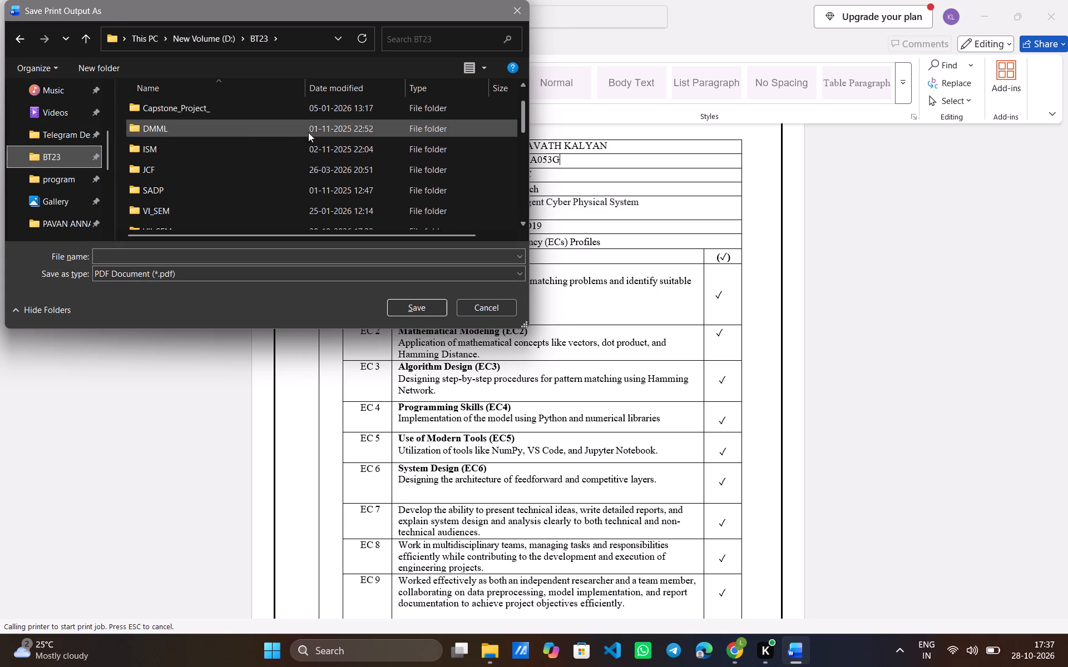
pyautogui.moveTo(526, 117); pyautogui.dragTo(526, 127)
pyautogui.doubleClick(192, 188)
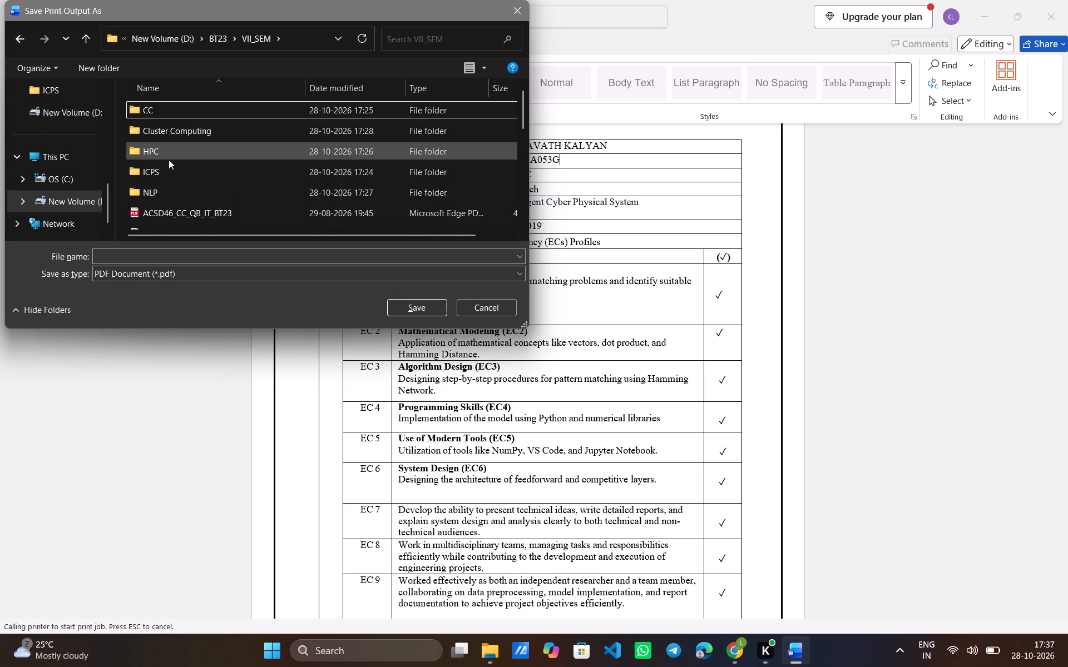
pyautogui.doubleClick(154, 174)
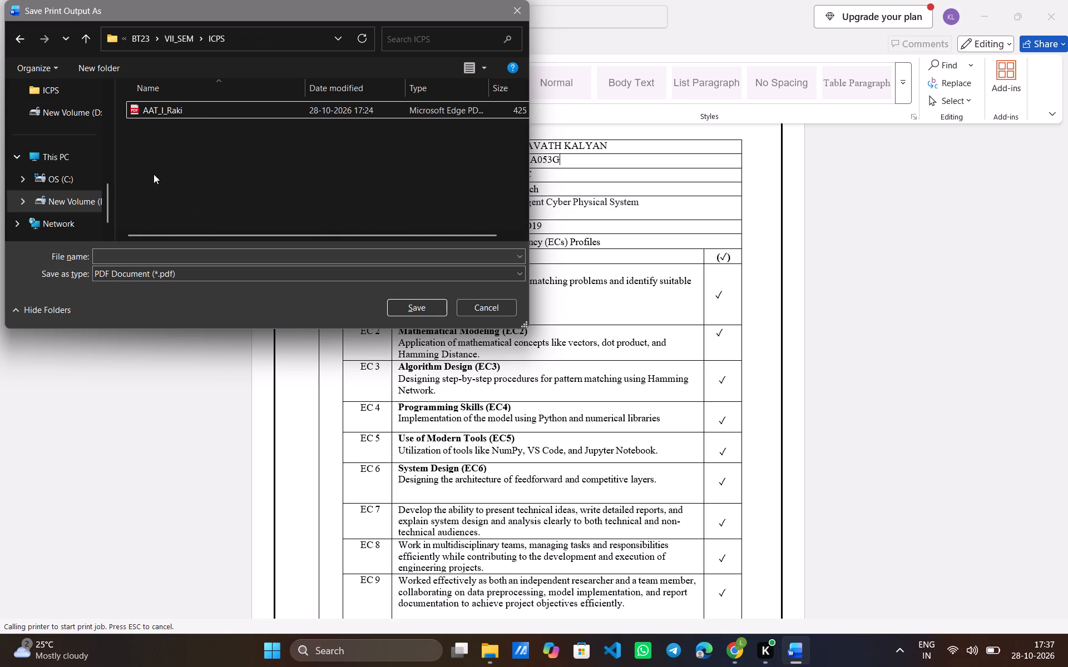
# Save the PDF output as AAT_I_Raki.pdf, replacing the existing file in the ICPS folder.
pyautogui.click(273, 261)
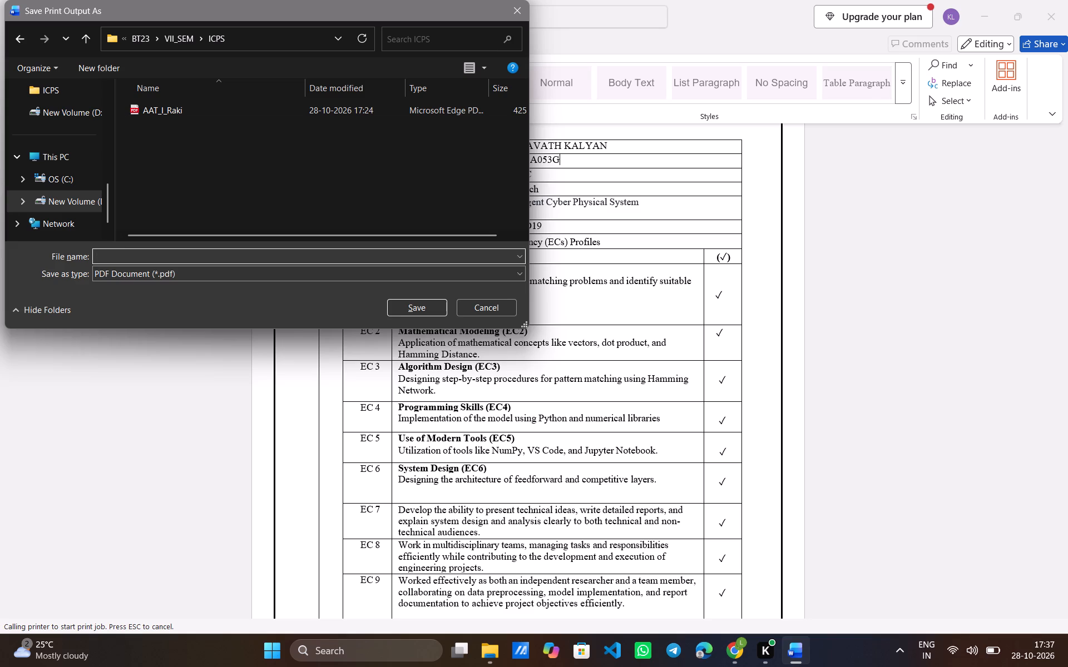
pyautogui.write('AAT')
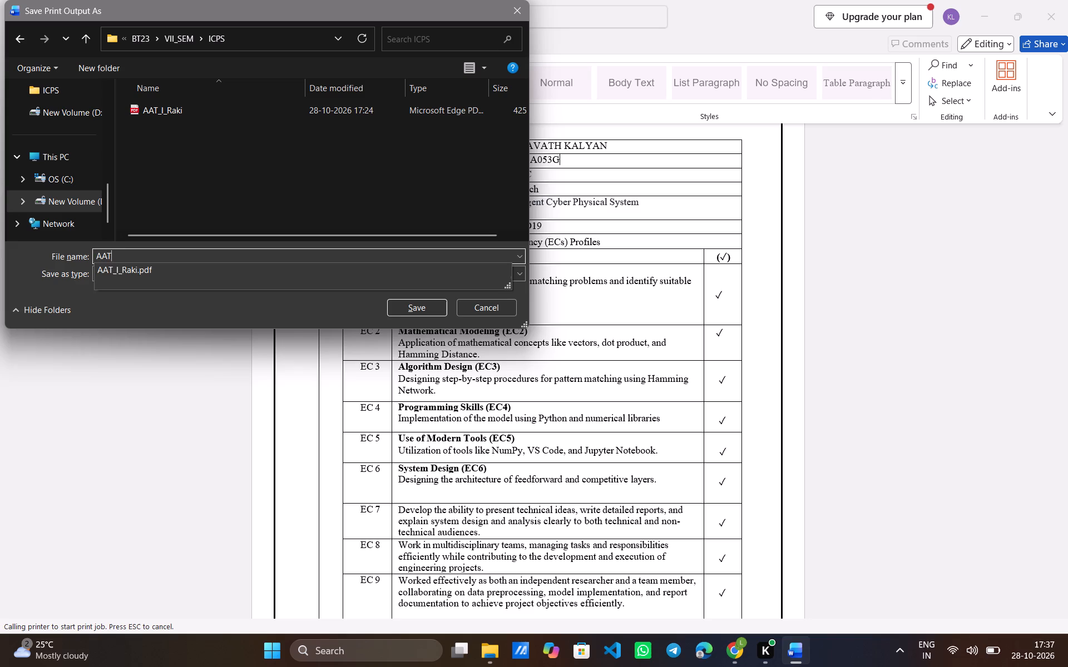
pyautogui.press('Down')
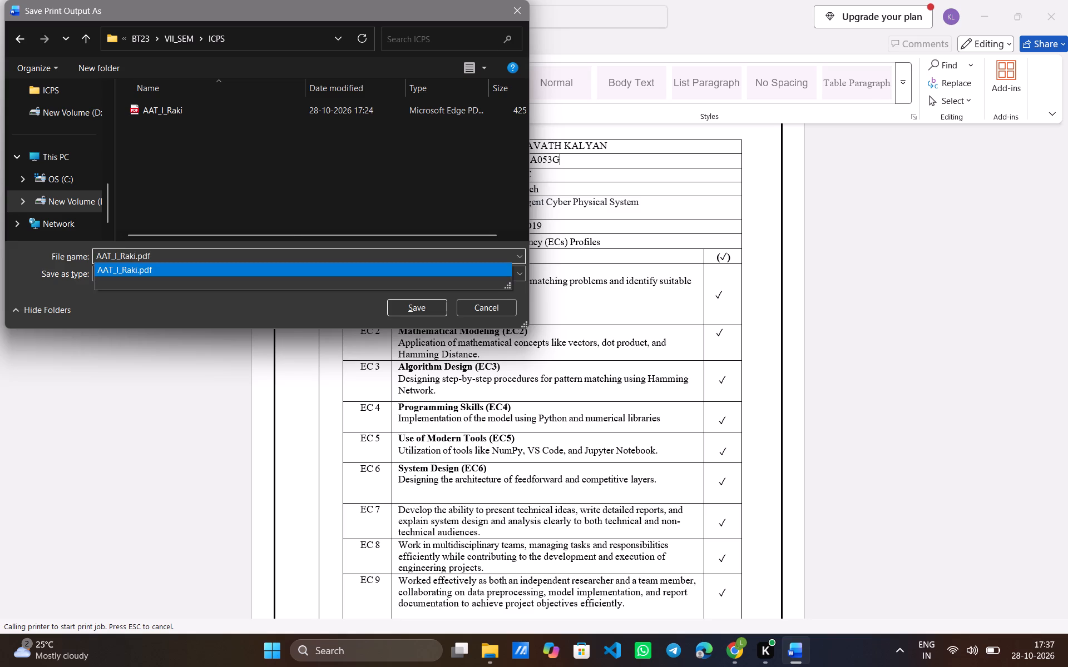
pyautogui.click(259, 258)
pyautogui.click(166, 271)
pyautogui.click(177, 255)
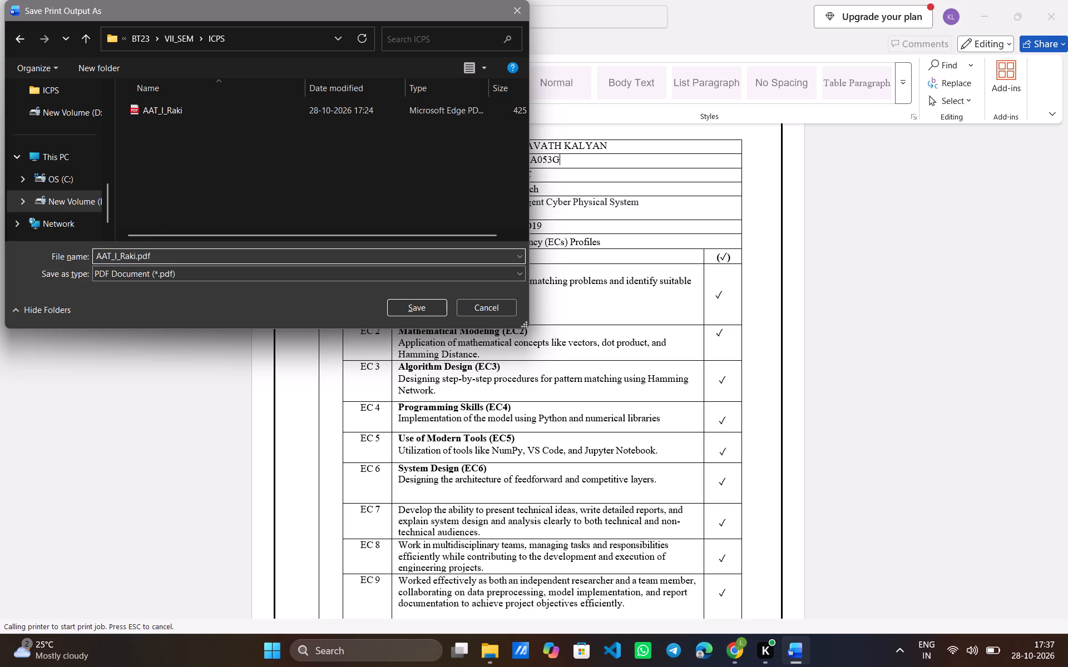
pyautogui.press('Left')
pyautogui.press('Left')
pyautogui.press('Left')
pyautogui.press('Left')
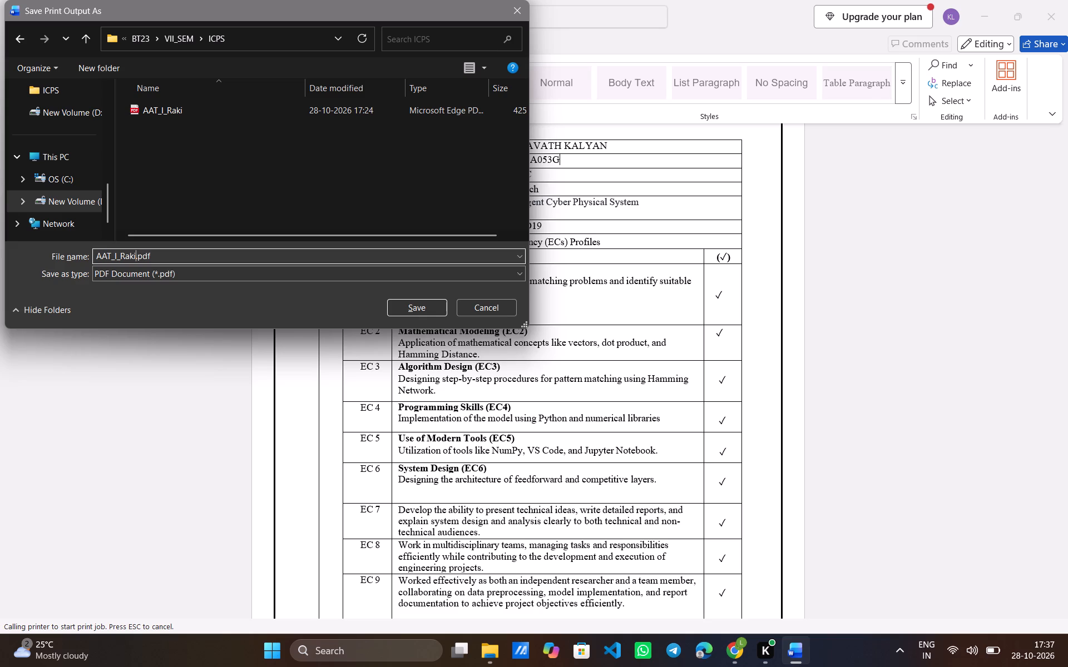
pyautogui.click(181, 255)
pyautogui.click(432, 316)
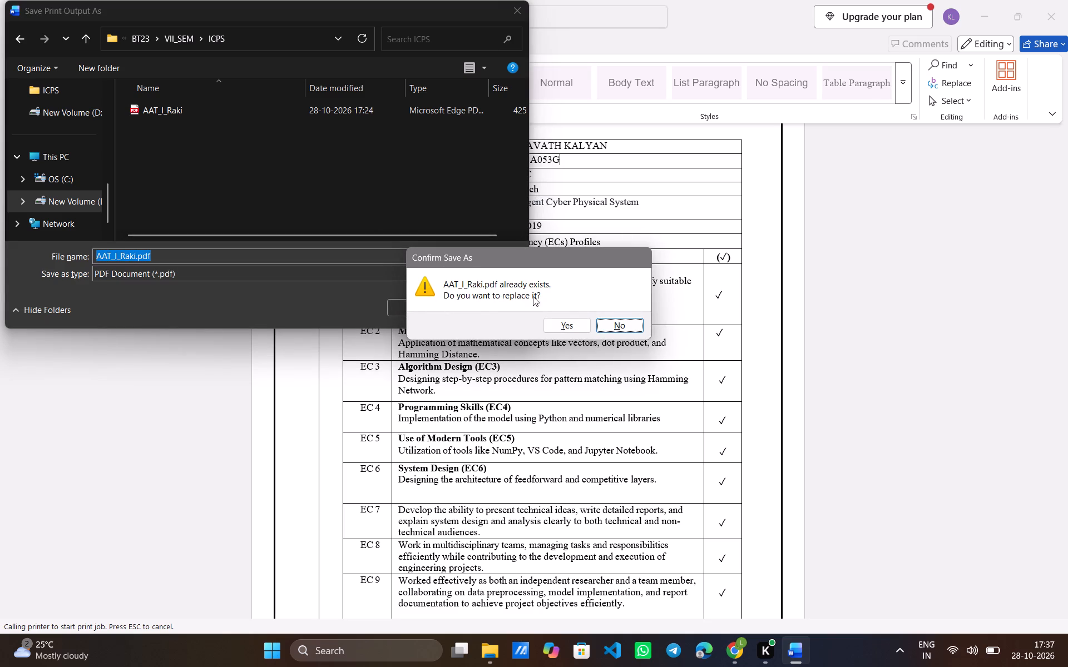
pyautogui.click(569, 325)
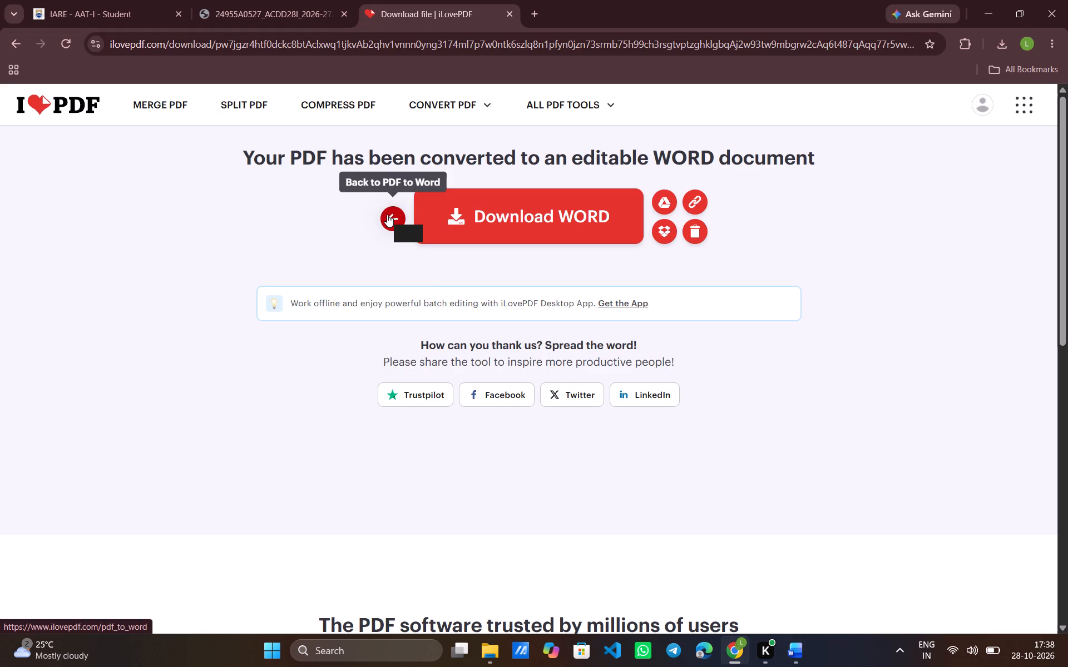
# Return to the PDF to Word converter and start choosing another PDF file to convert.
pyautogui.click(387, 215)
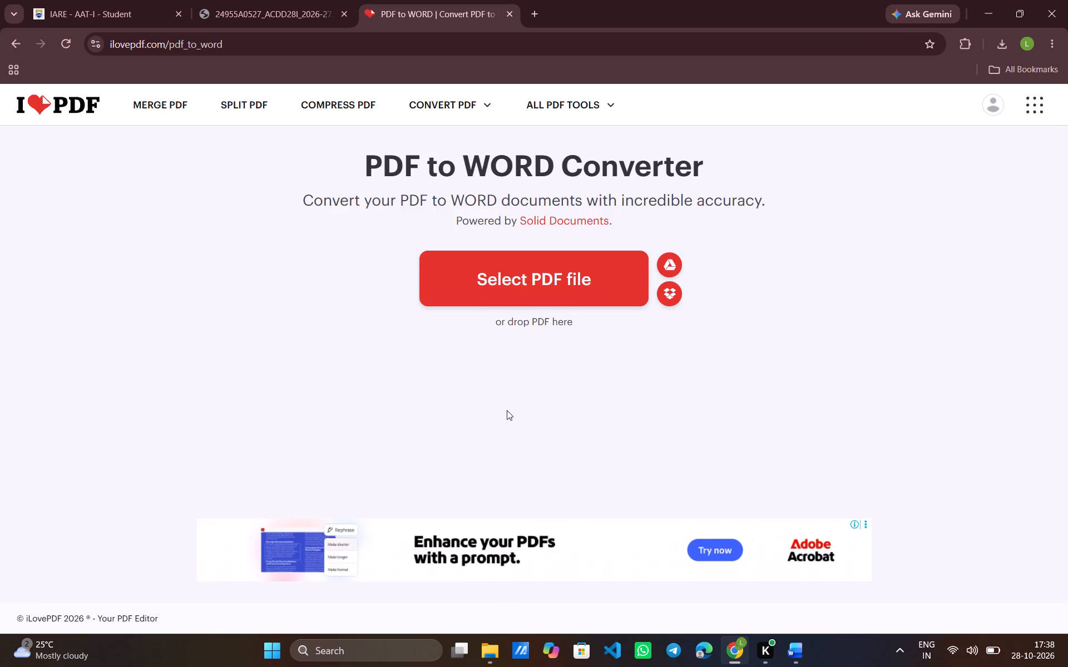
pyautogui.click(586, 287)
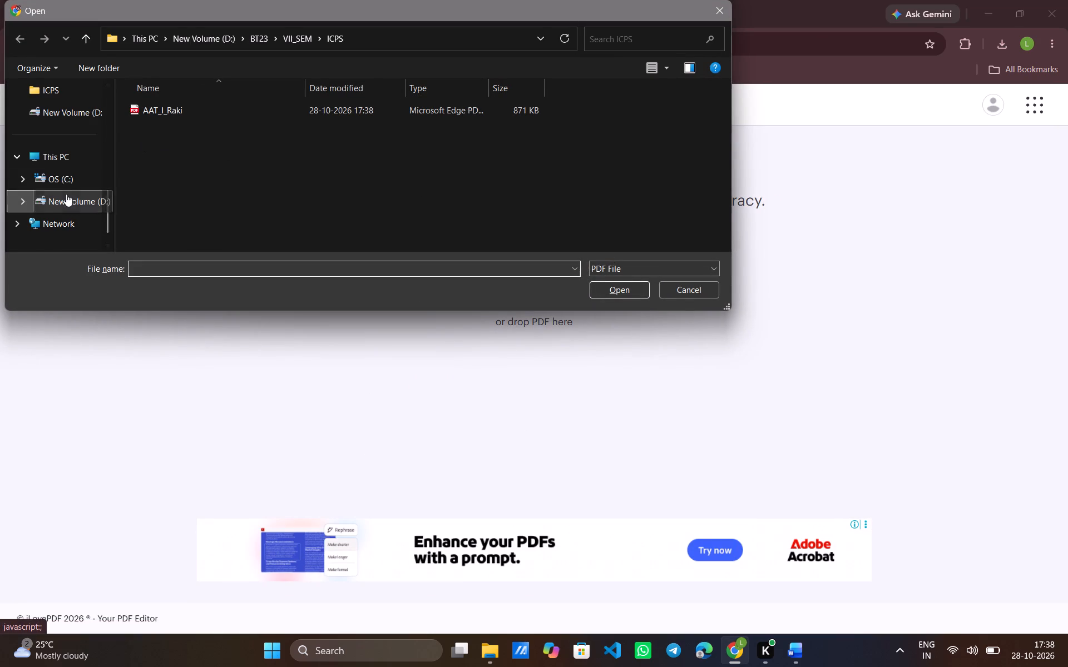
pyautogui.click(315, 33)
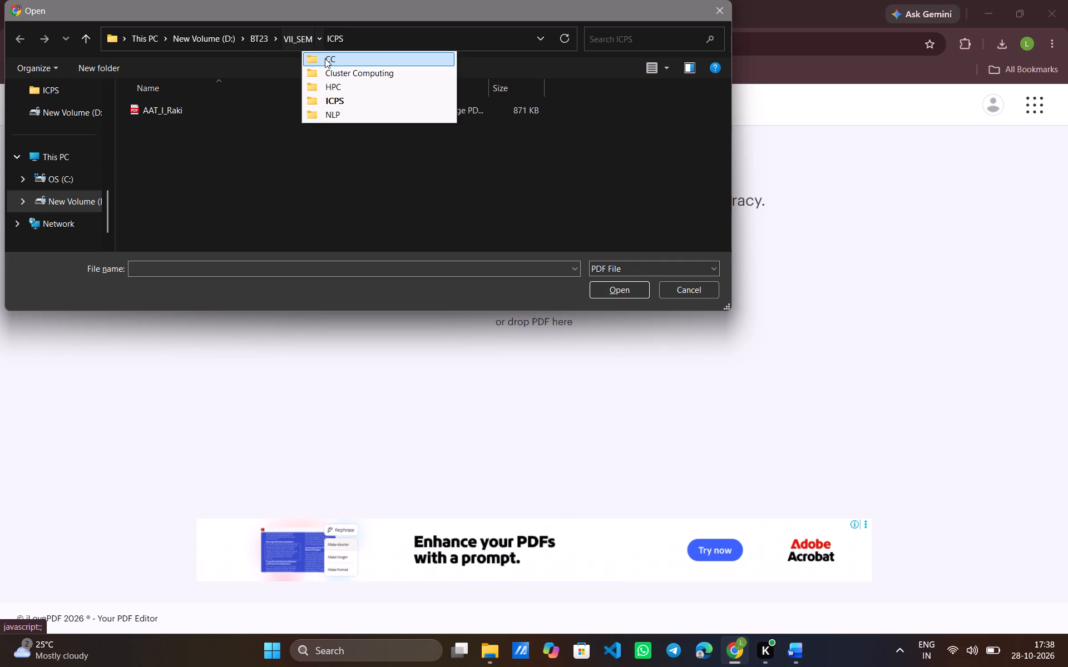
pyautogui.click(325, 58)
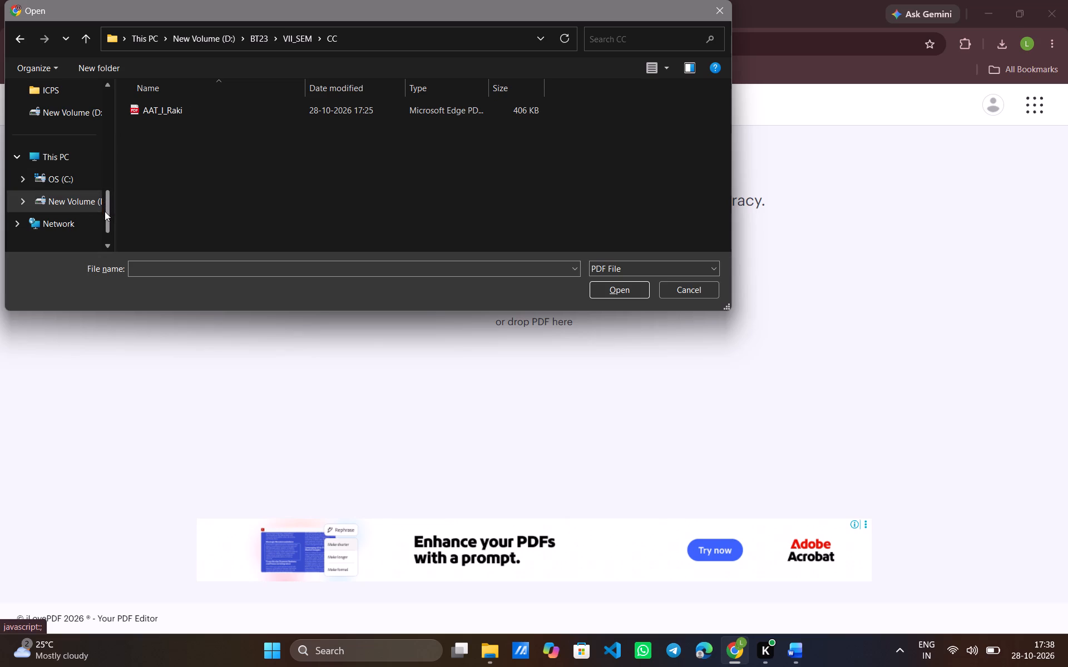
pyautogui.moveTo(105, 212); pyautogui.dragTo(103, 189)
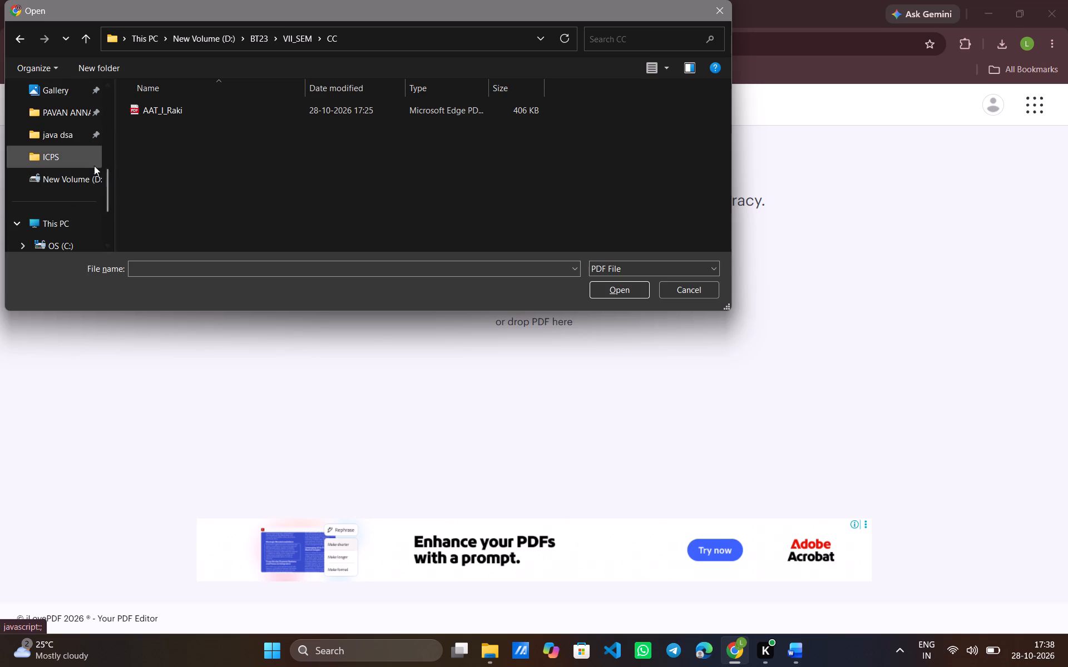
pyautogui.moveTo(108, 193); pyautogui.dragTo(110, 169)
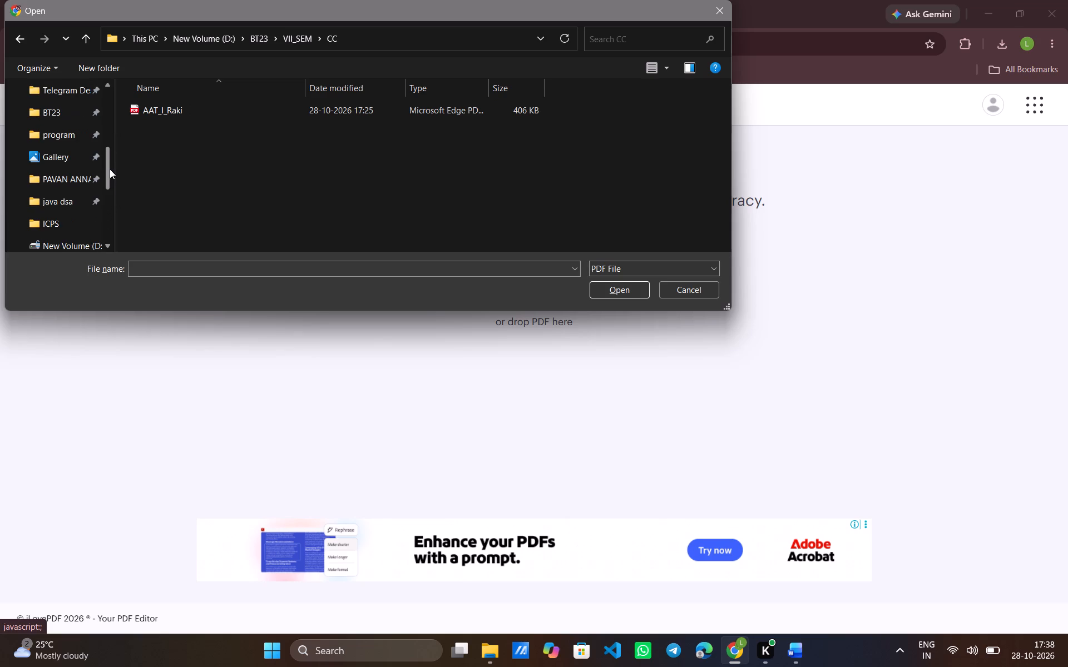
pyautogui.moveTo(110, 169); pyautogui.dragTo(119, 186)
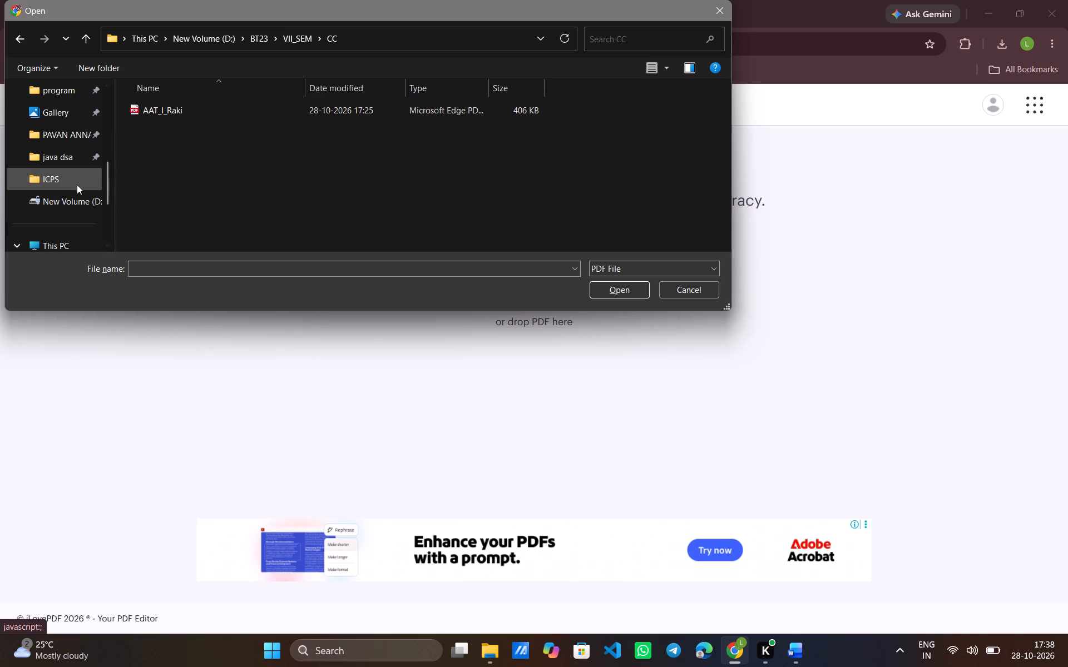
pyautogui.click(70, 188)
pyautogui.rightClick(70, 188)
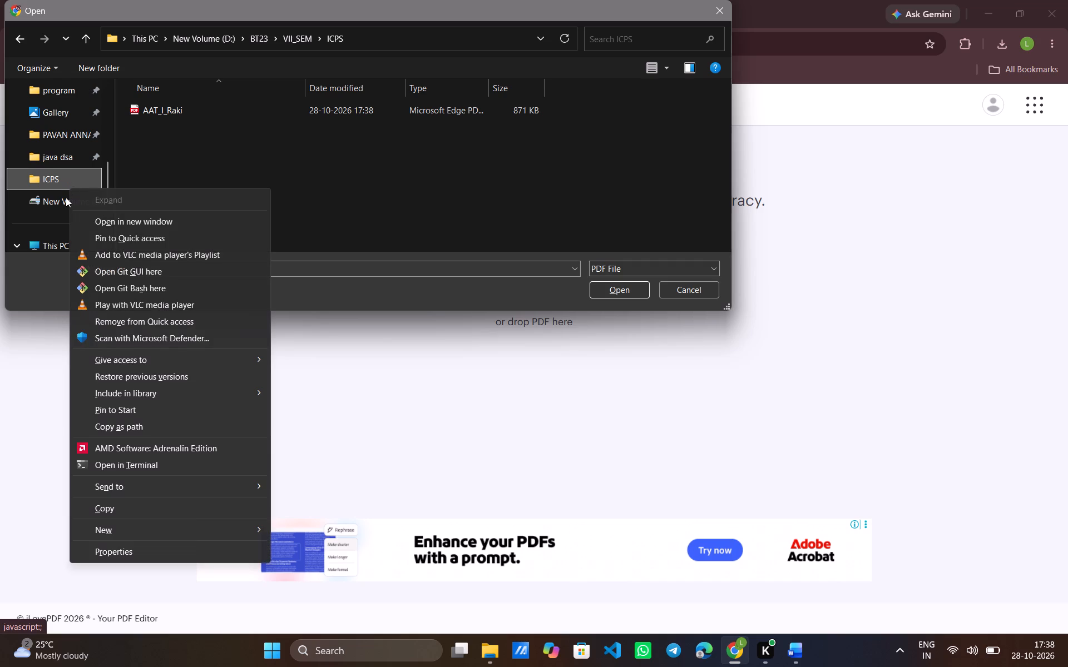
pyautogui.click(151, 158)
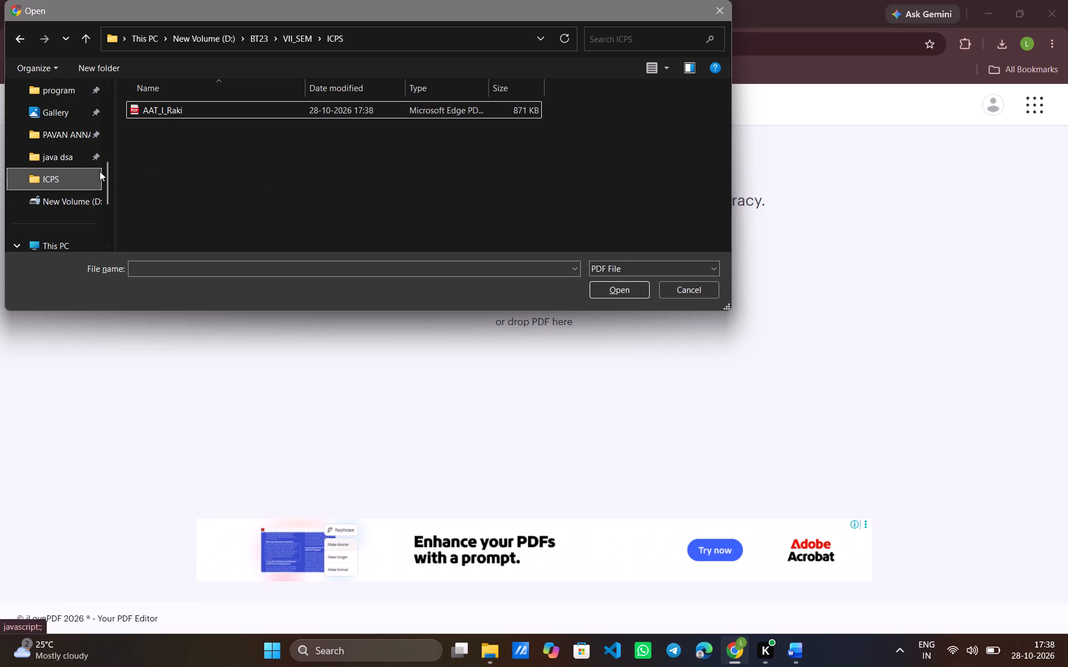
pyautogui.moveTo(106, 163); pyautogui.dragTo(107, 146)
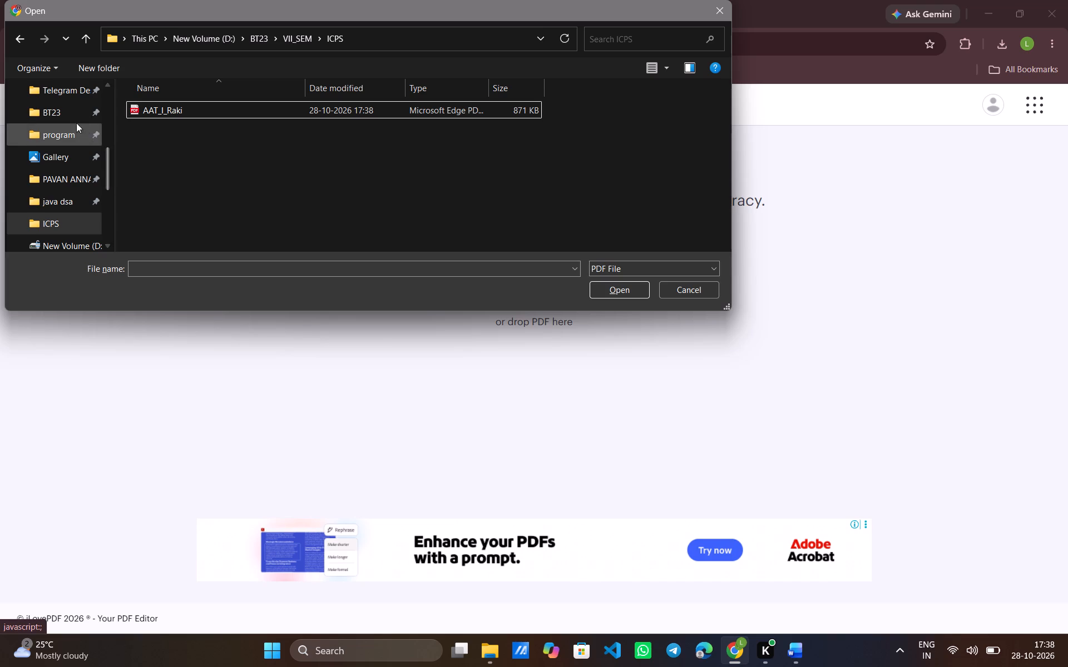
# Choose AAT_I_Raki from the BT23 > VII_SEM > CC folder and start its conversion to Word.
pyautogui.click(68, 115)
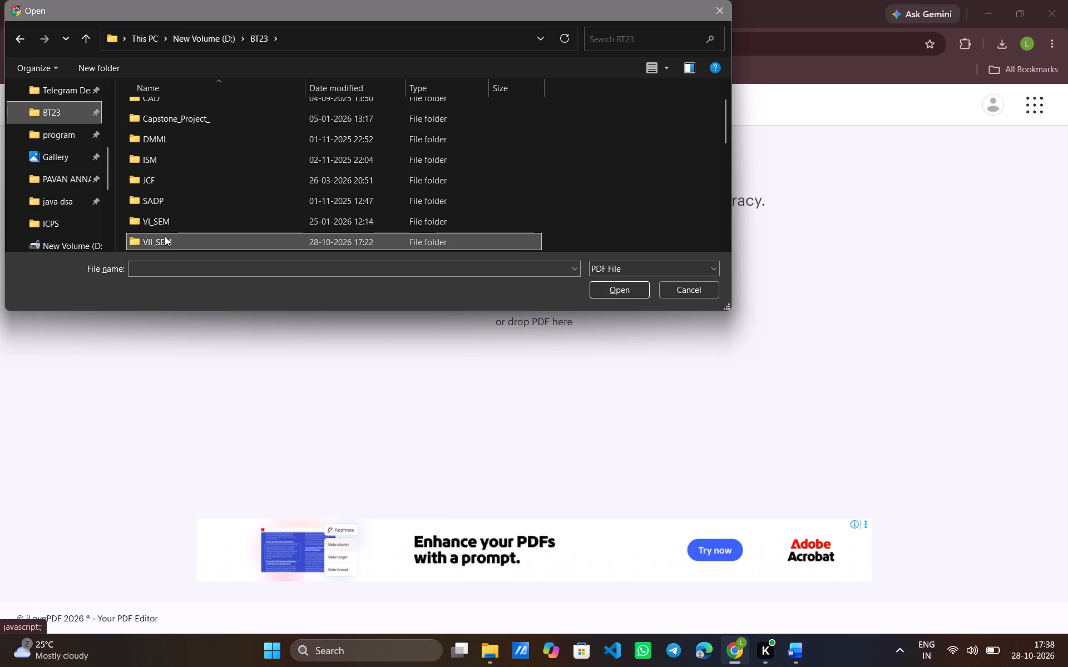
pyautogui.doubleClick(165, 237)
pyautogui.click(166, 109)
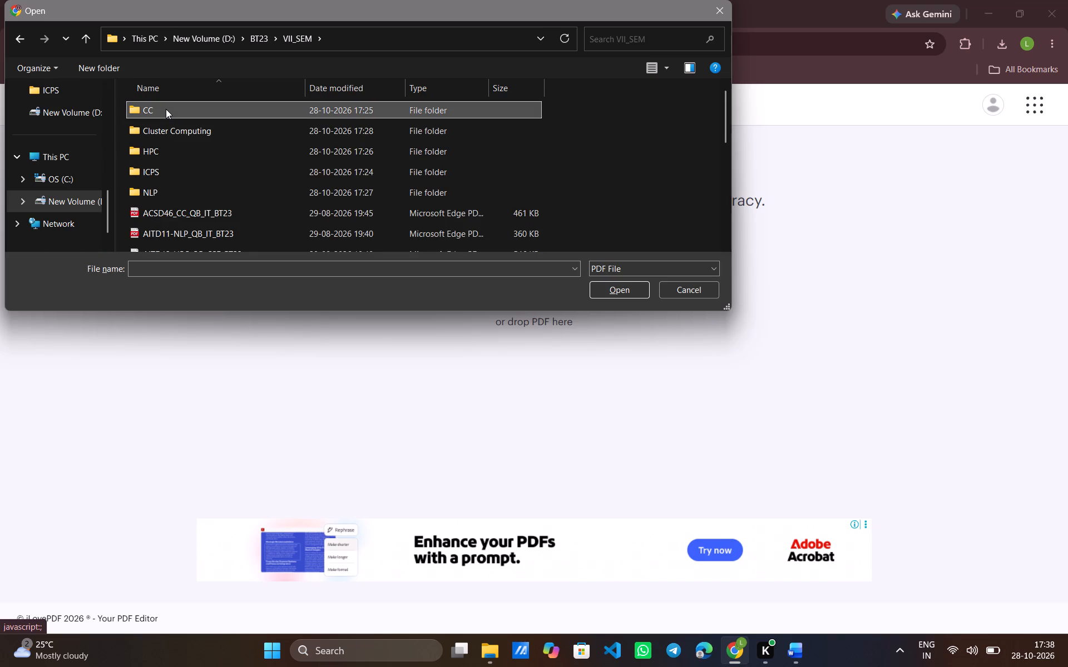
pyautogui.doubleClick(166, 109)
pyautogui.click(166, 109)
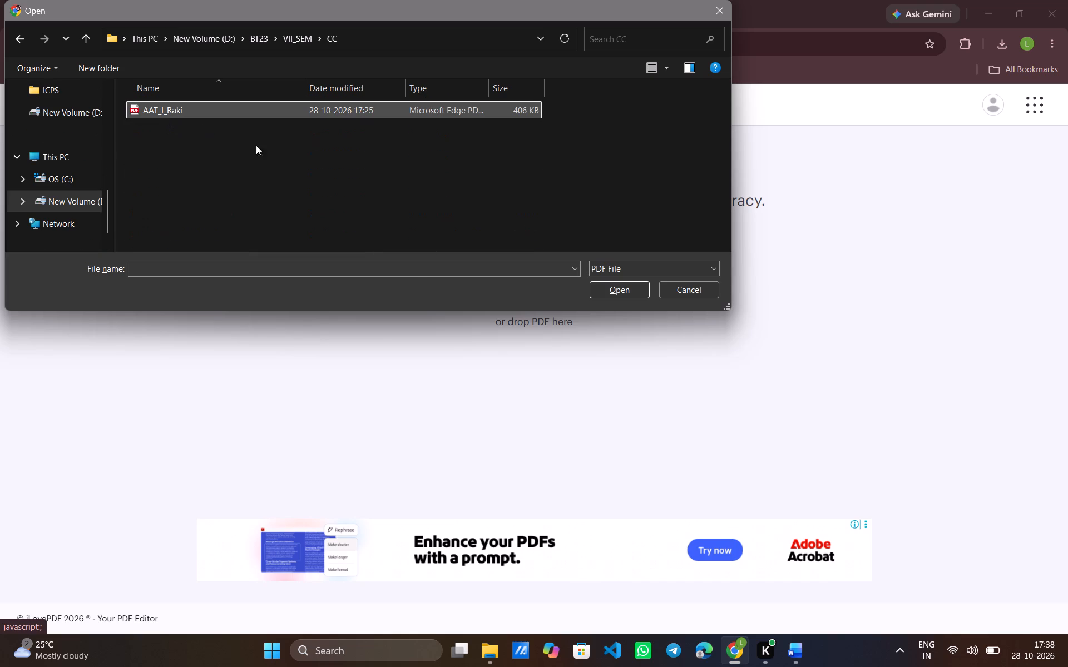
pyautogui.click(624, 288)
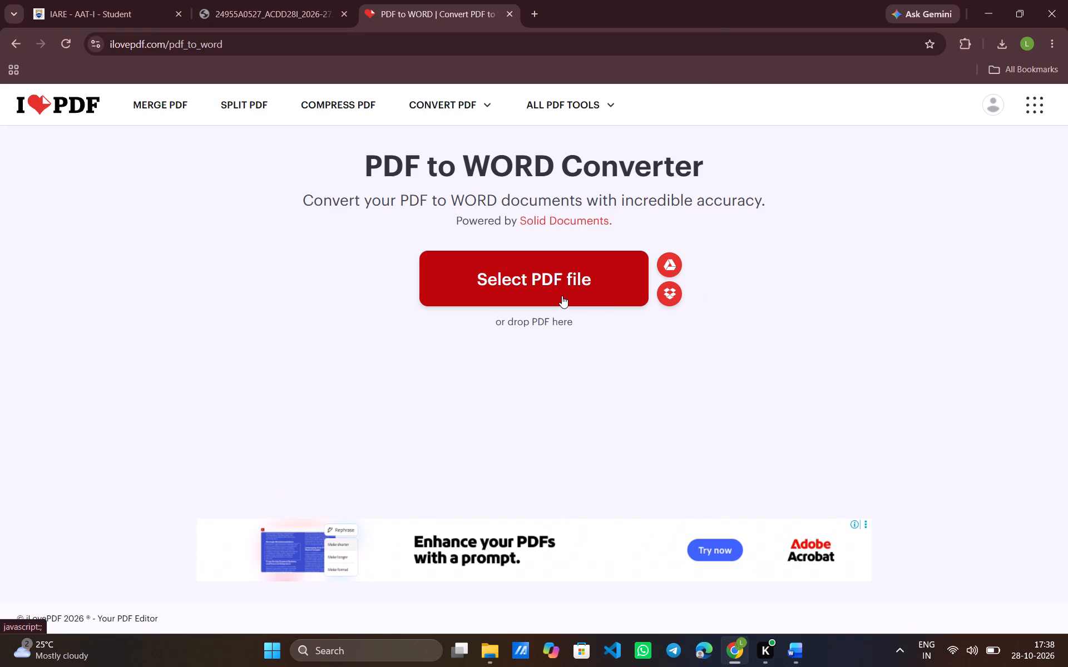
pyautogui.click(931, 589)
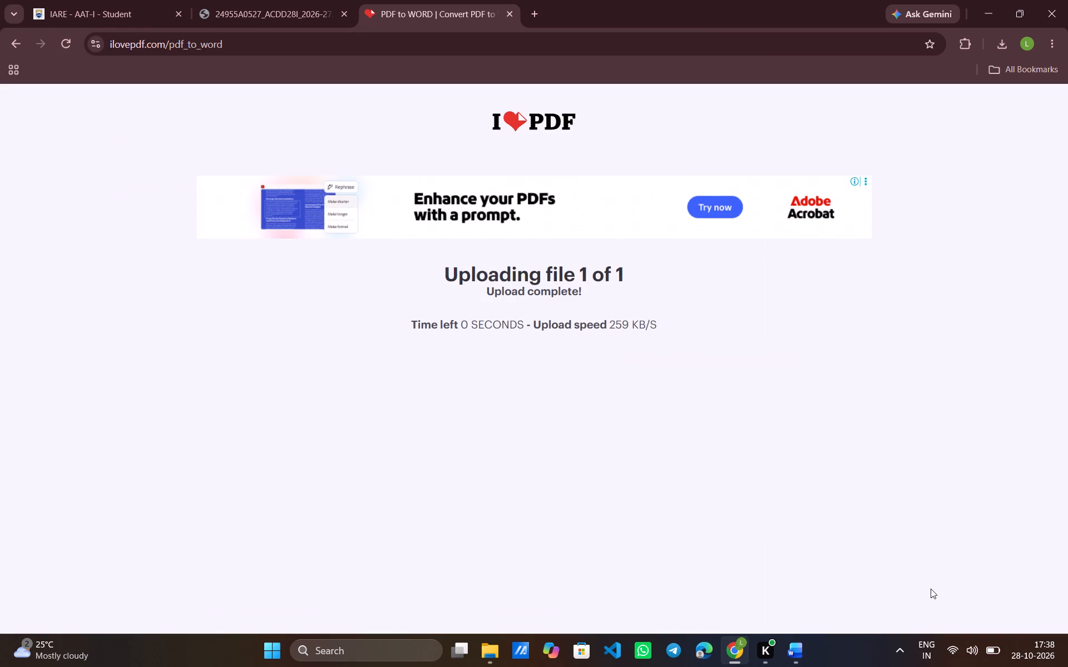
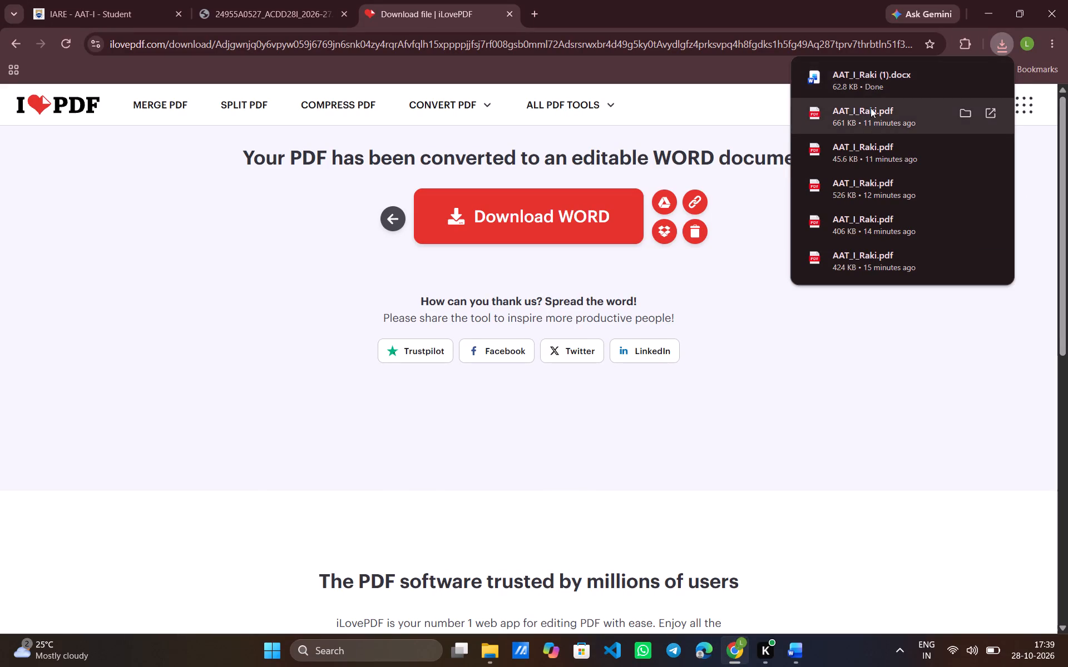
# Open the downloaded AAT_I_Raki (1).docx in Word and enable editing of the document.
pyautogui.click(883, 88)
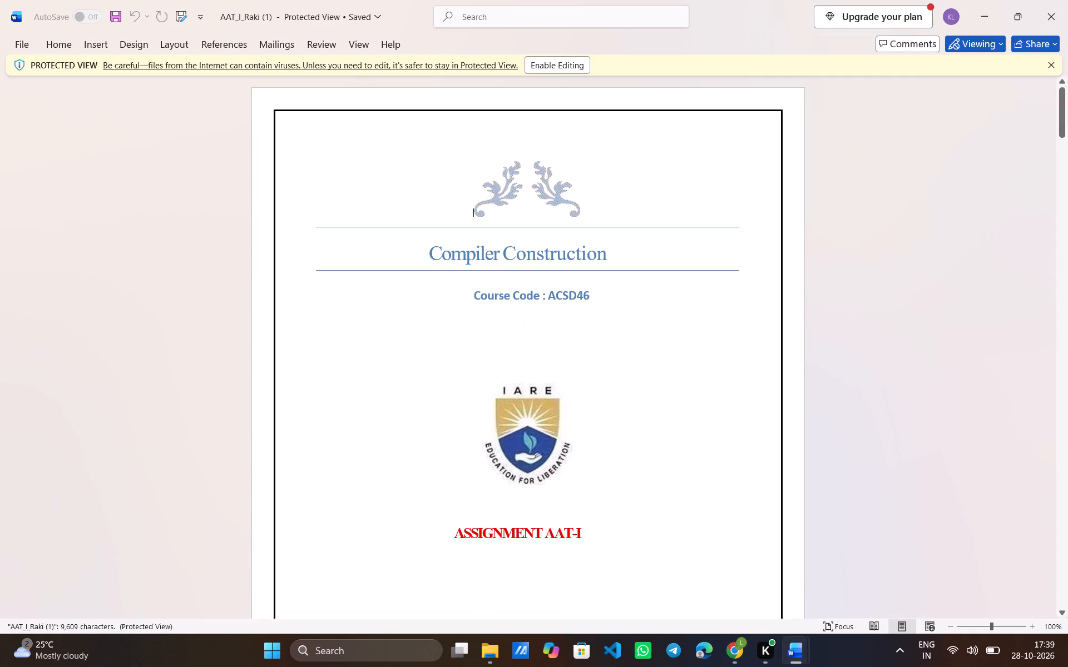
pyautogui.click(554, 62)
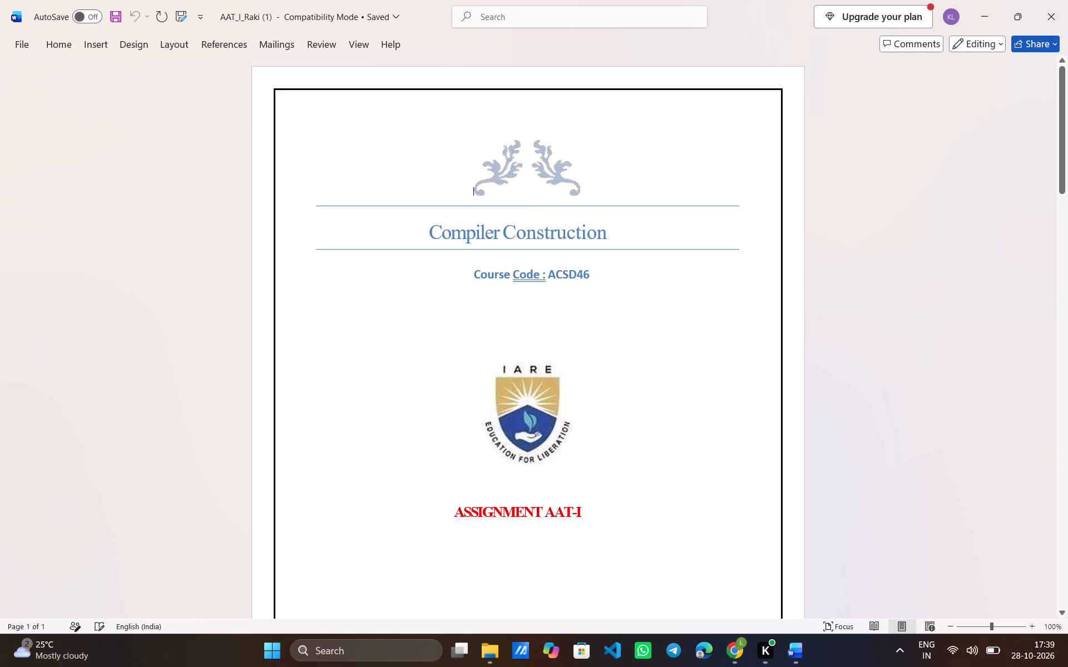
# Change the ribbon display option to Always show Ribbon so the Home commands stay in view.
pyautogui.click(65, 49)
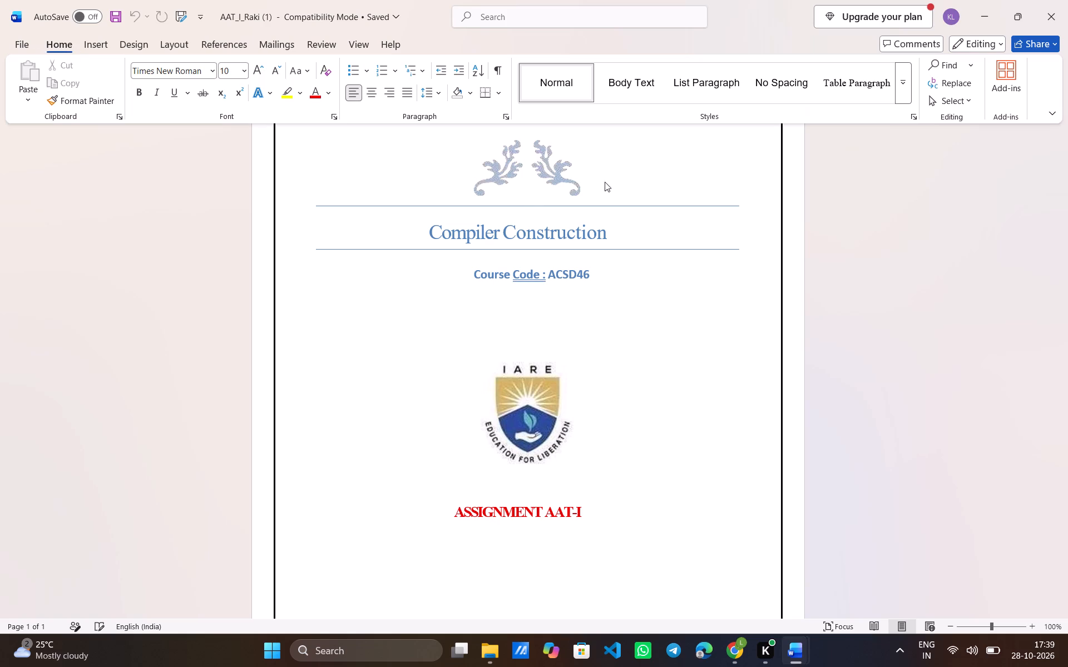
pyautogui.scroll(1, 605, 182)
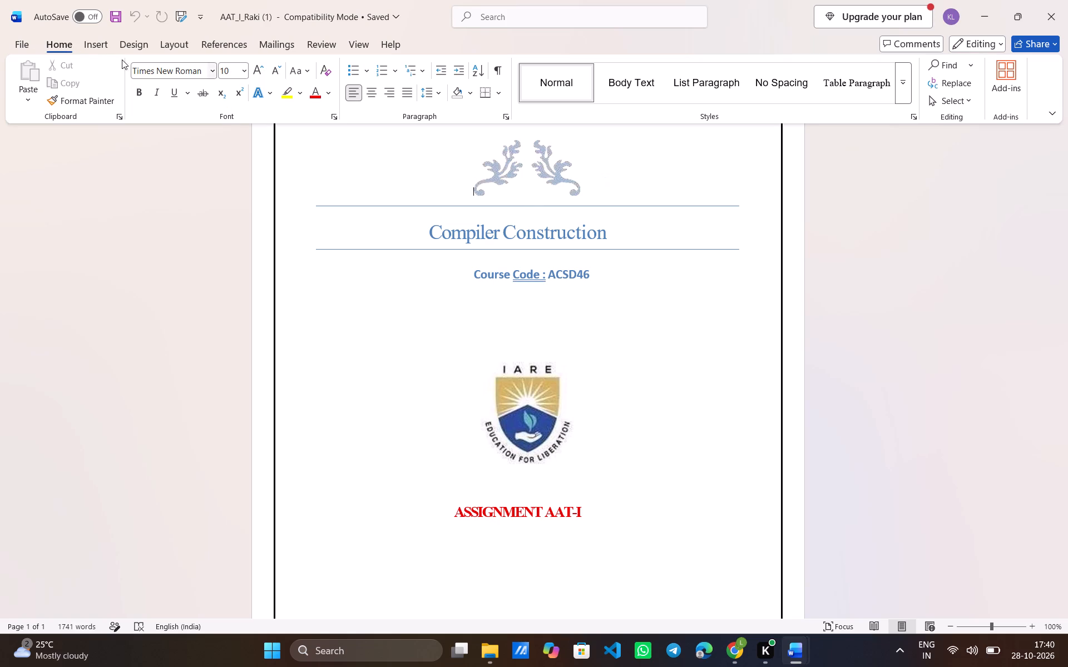
pyautogui.click(100, 46)
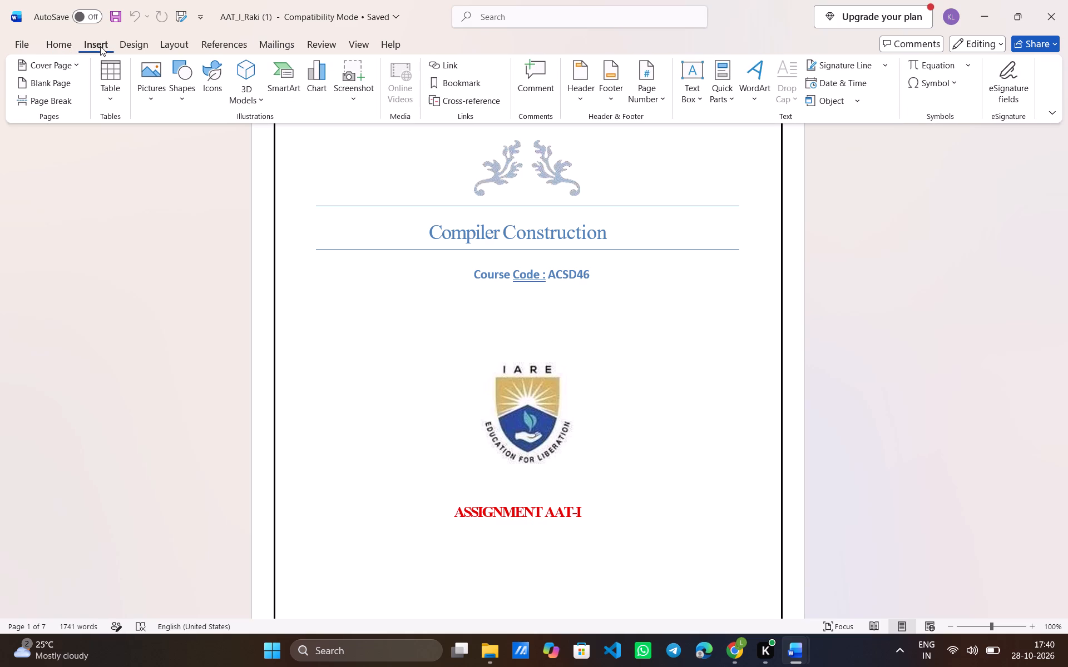
pyautogui.click(42, 46)
pyautogui.scroll(3, 401, 328)
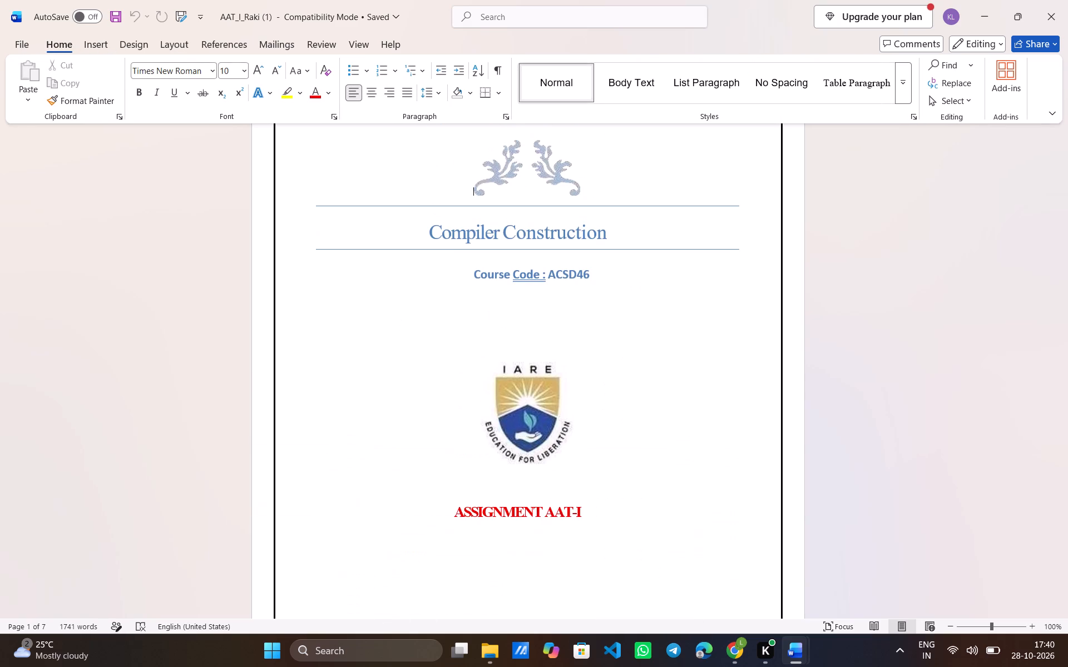
pyautogui.scroll(3, 401, 328)
pyautogui.click(1049, 112)
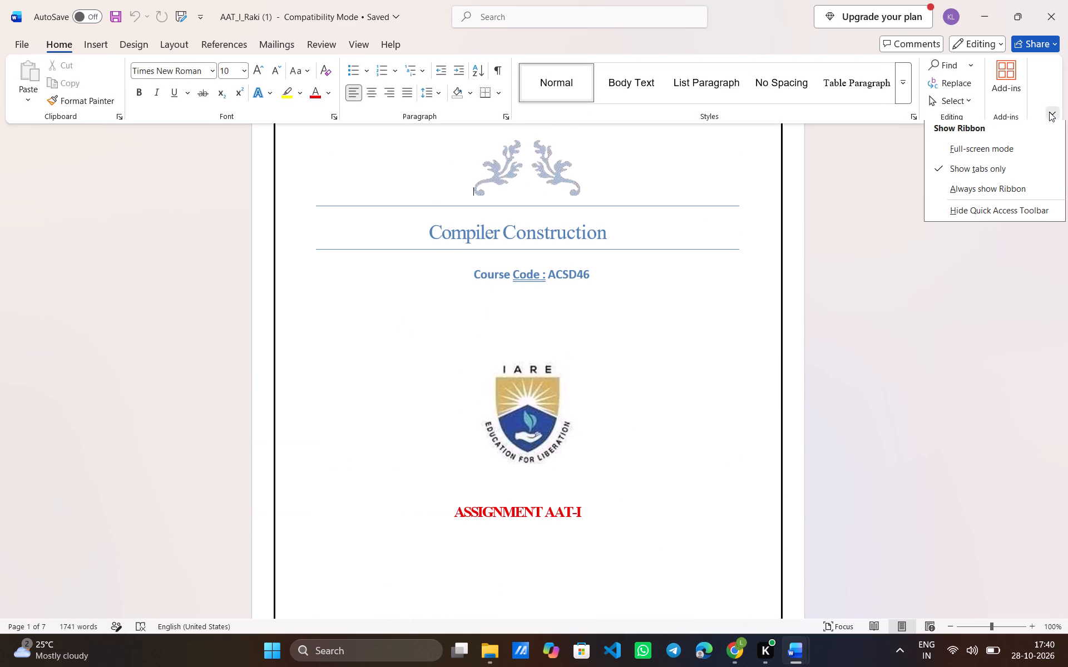
pyautogui.click(966, 185)
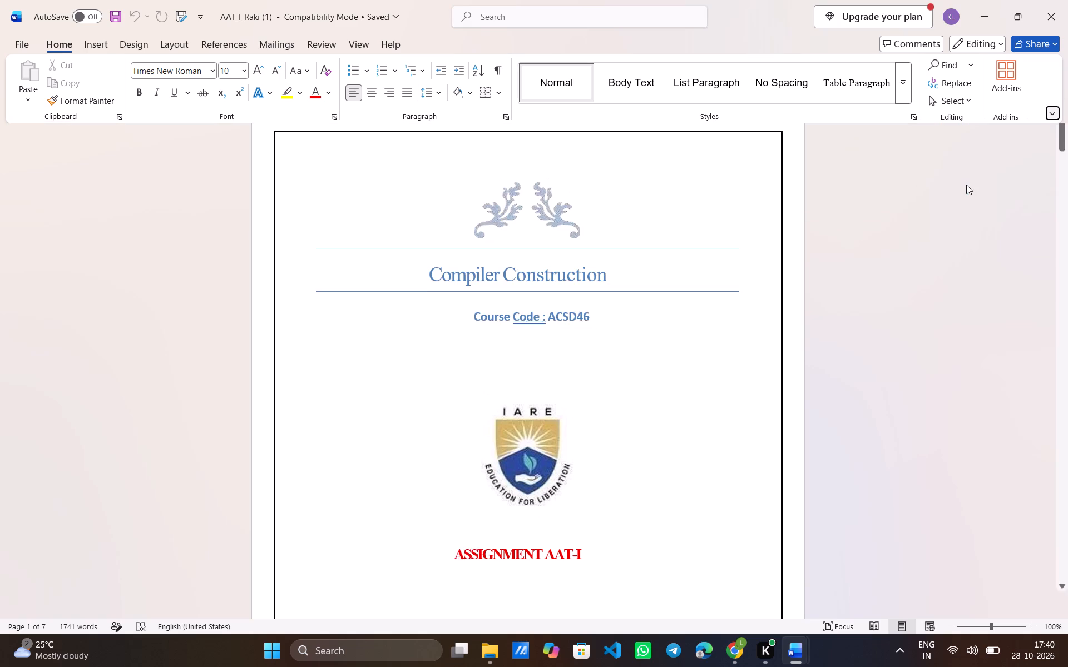
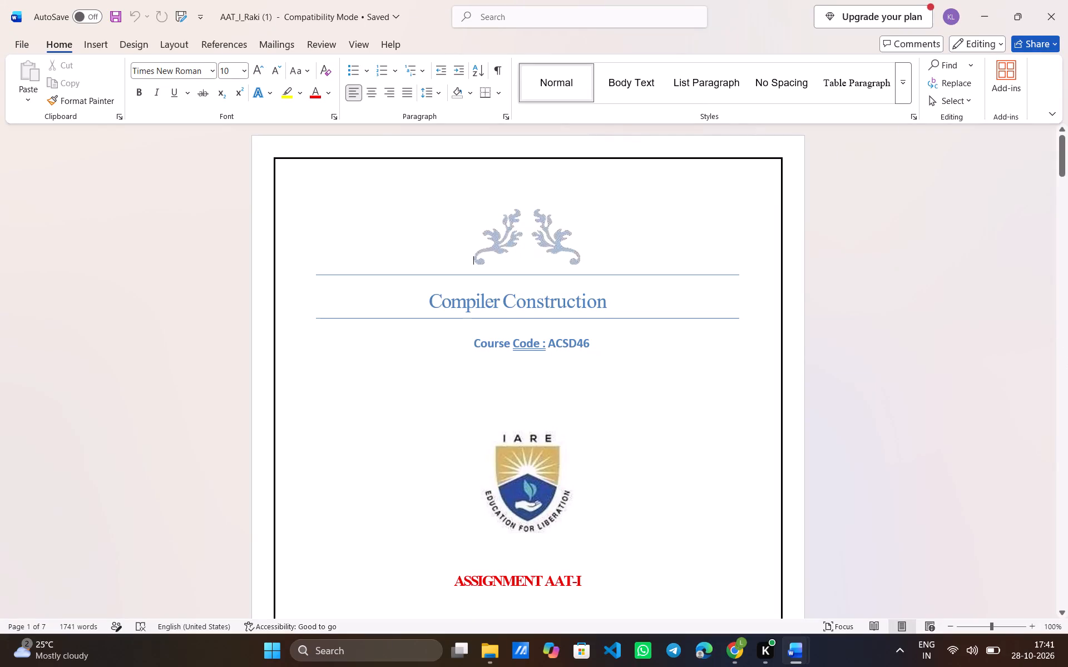
# Replace the student name on the cover page with the new student's initial and given name in capitals.
pyautogui.scroll(-1, 508, 481)
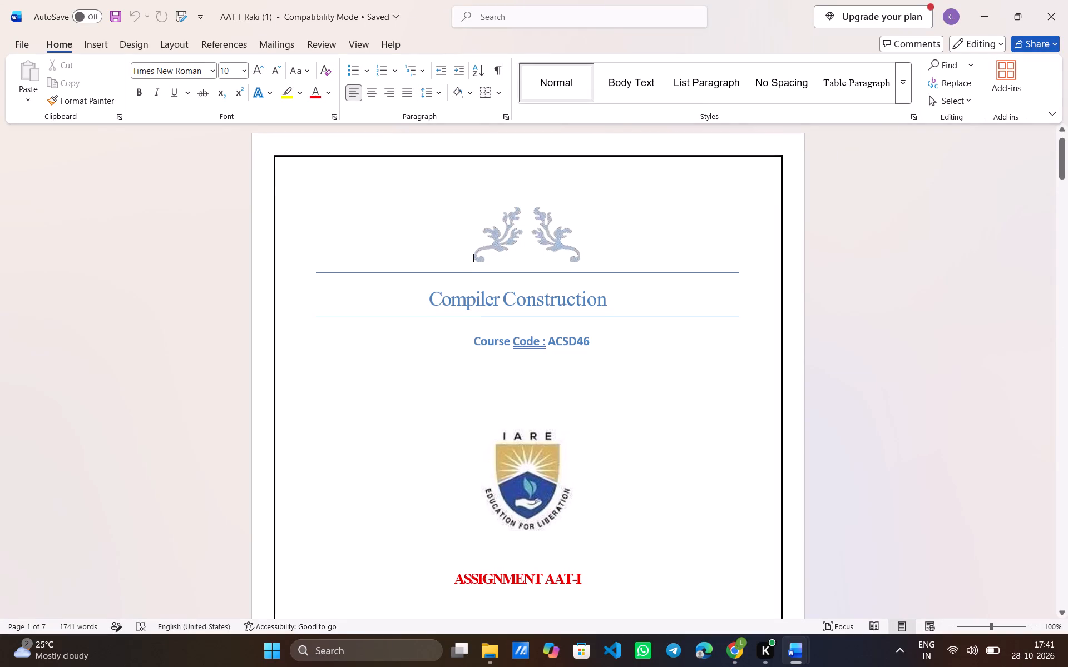
pyautogui.scroll(-1, 508, 481)
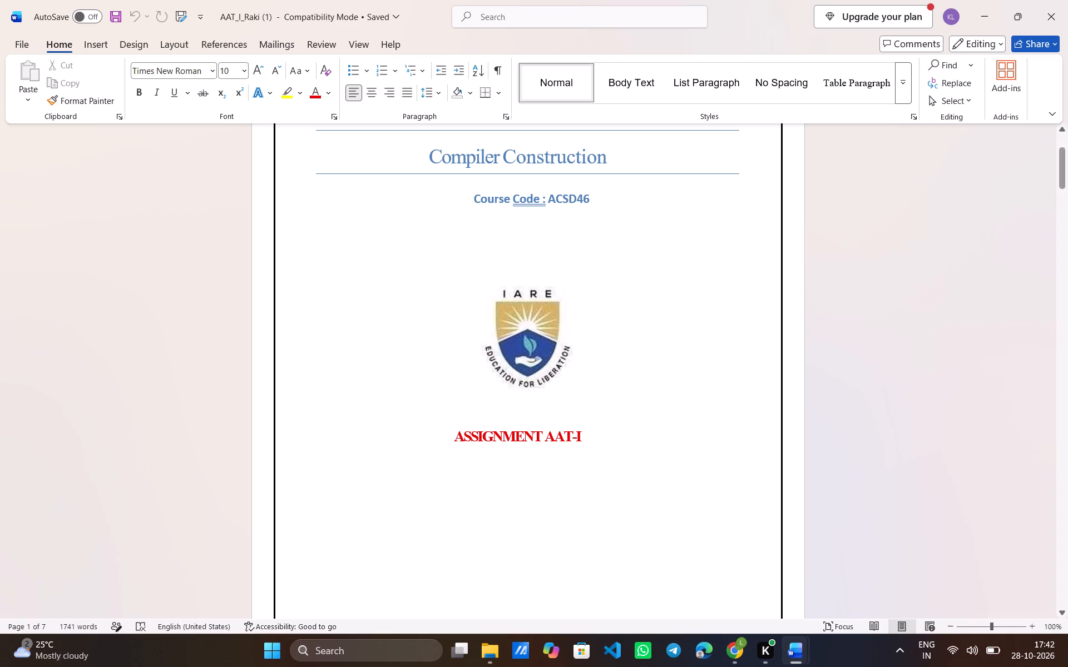
pyautogui.scroll(-1, 628, 445)
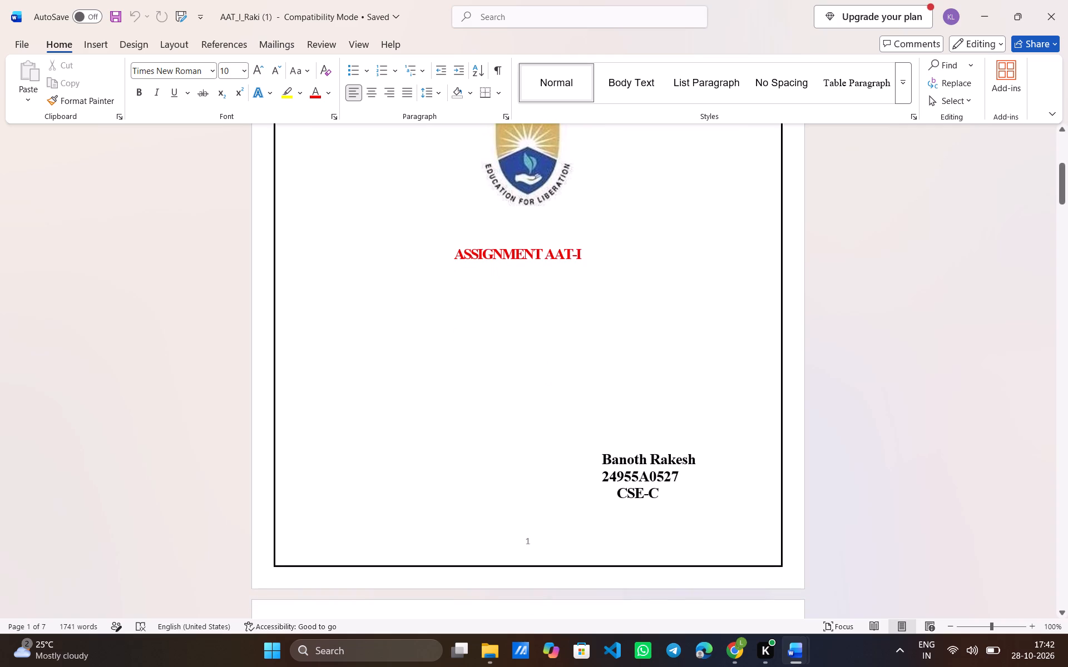
pyautogui.click(702, 460)
pyautogui.press('Left')
pyautogui.press('BackSpace')
pyautogui.press('BackSpace')
pyautogui.press('BackSpace')
pyautogui.press('BackSpace')
pyautogui.press('BackSpace')
pyautogui.press('BackSpace')
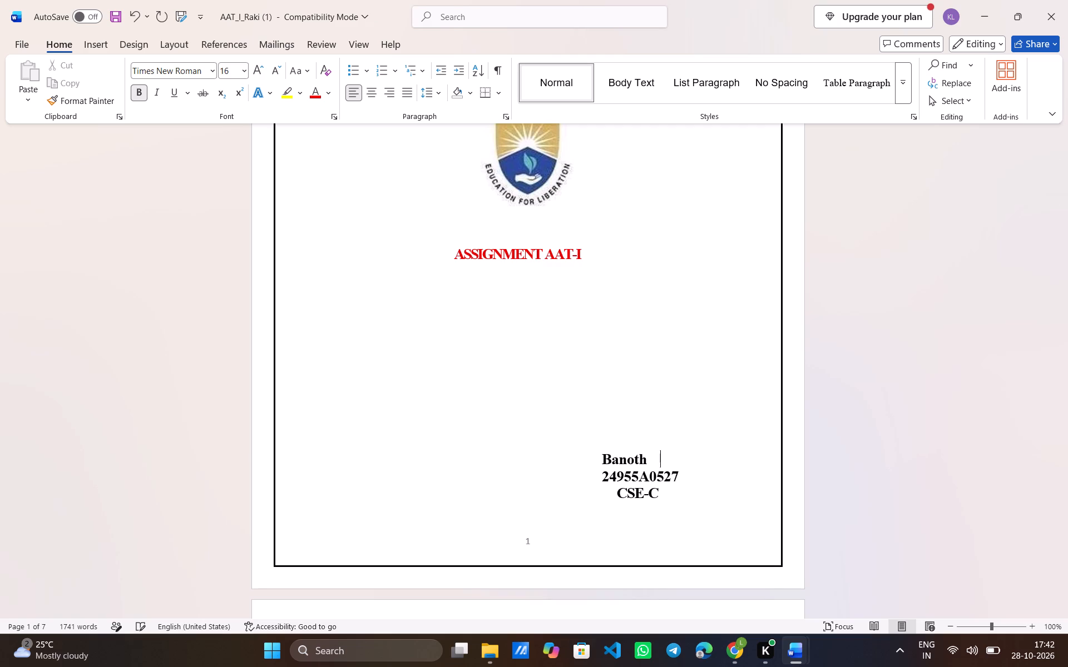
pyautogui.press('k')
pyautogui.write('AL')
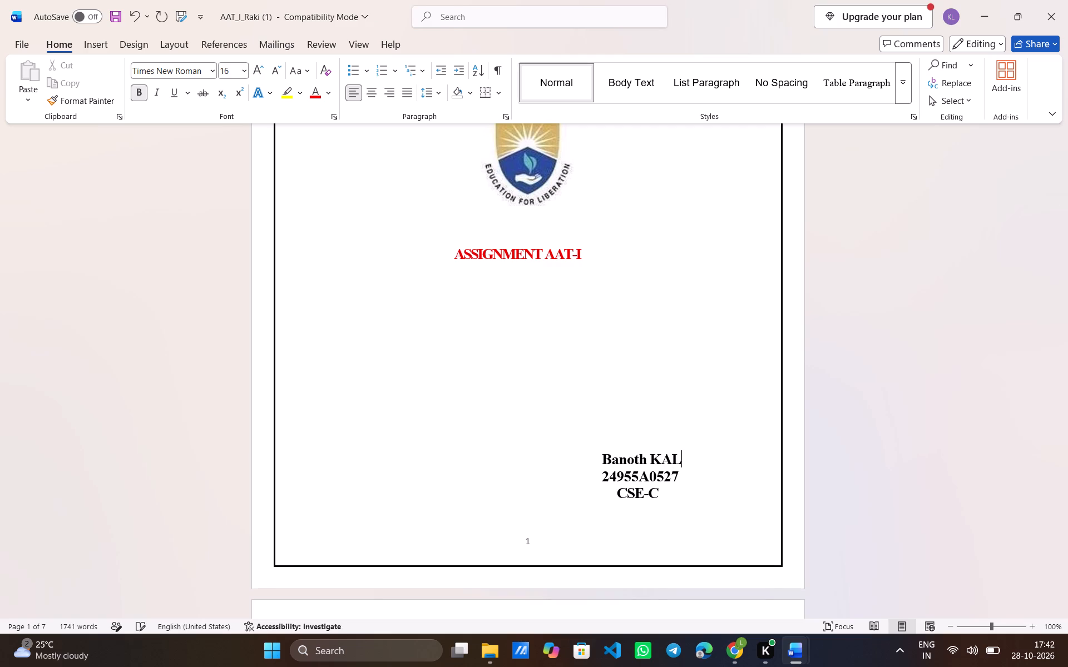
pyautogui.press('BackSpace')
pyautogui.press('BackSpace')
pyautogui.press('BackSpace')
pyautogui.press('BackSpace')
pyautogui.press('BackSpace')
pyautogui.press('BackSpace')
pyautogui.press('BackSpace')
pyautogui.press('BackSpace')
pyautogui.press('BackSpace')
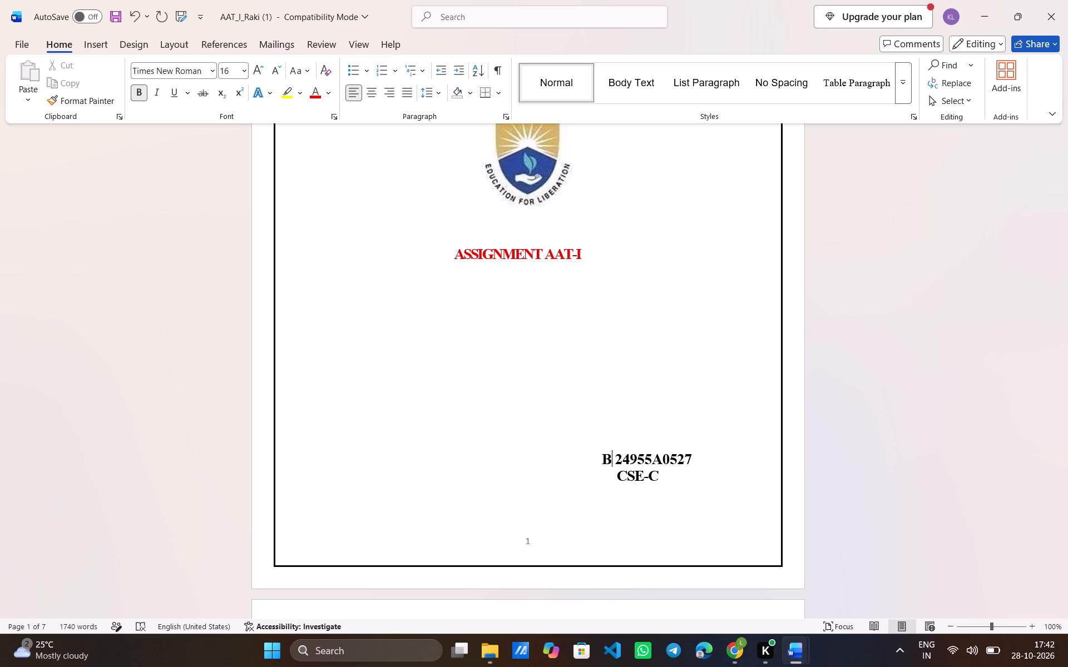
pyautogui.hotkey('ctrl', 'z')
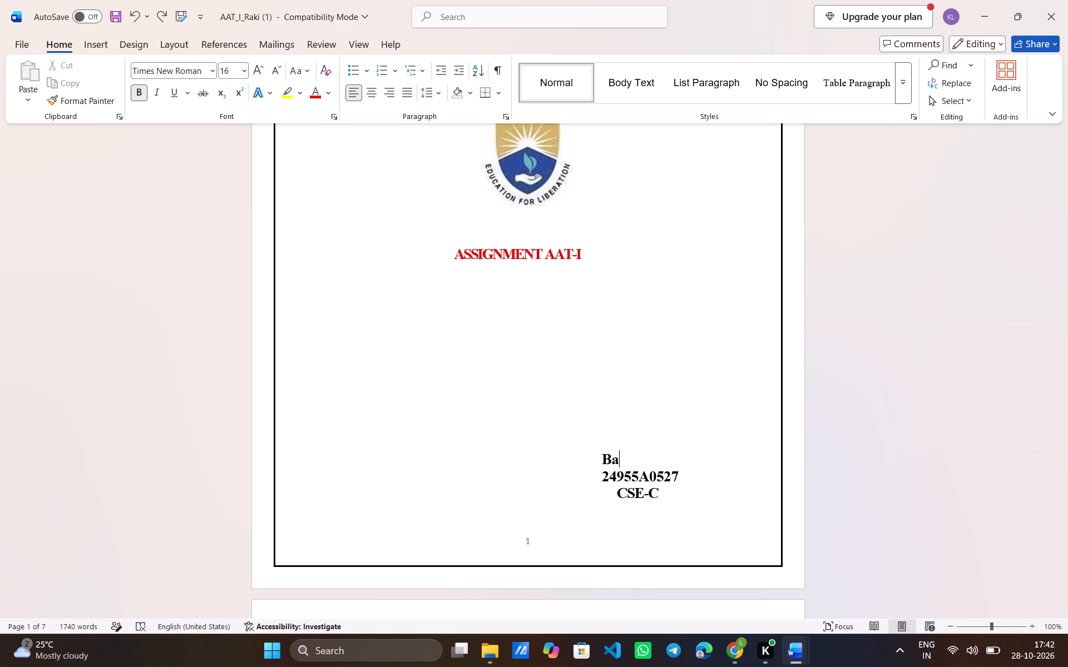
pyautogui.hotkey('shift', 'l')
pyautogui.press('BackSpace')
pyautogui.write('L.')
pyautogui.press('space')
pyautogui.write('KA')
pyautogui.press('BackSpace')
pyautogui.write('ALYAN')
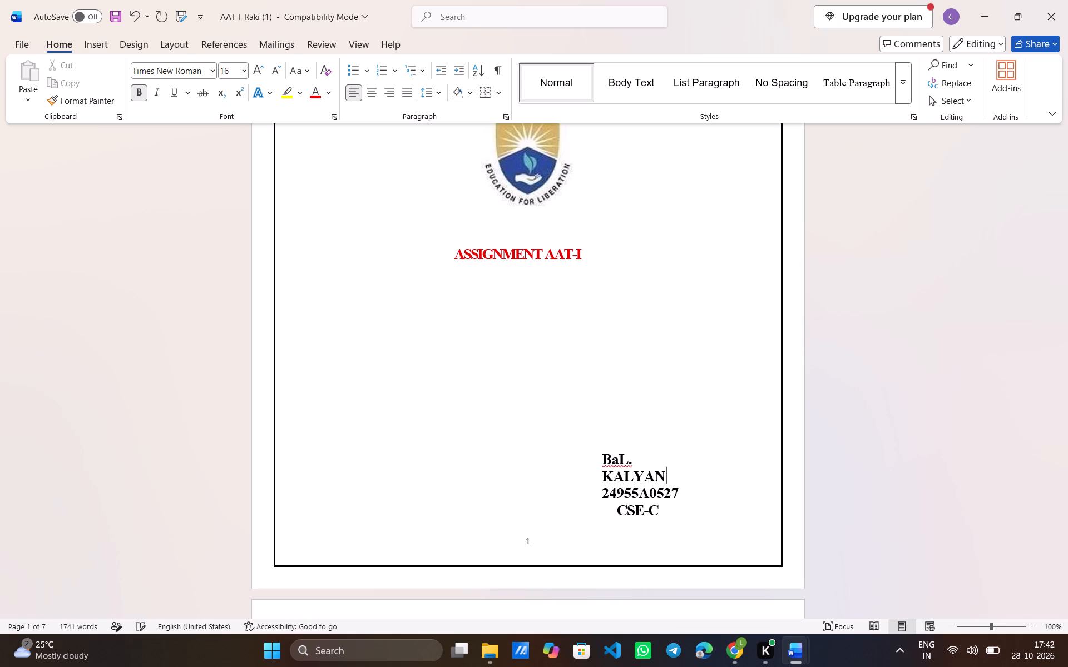
pyautogui.click(625, 459)
pyautogui.press('Left')
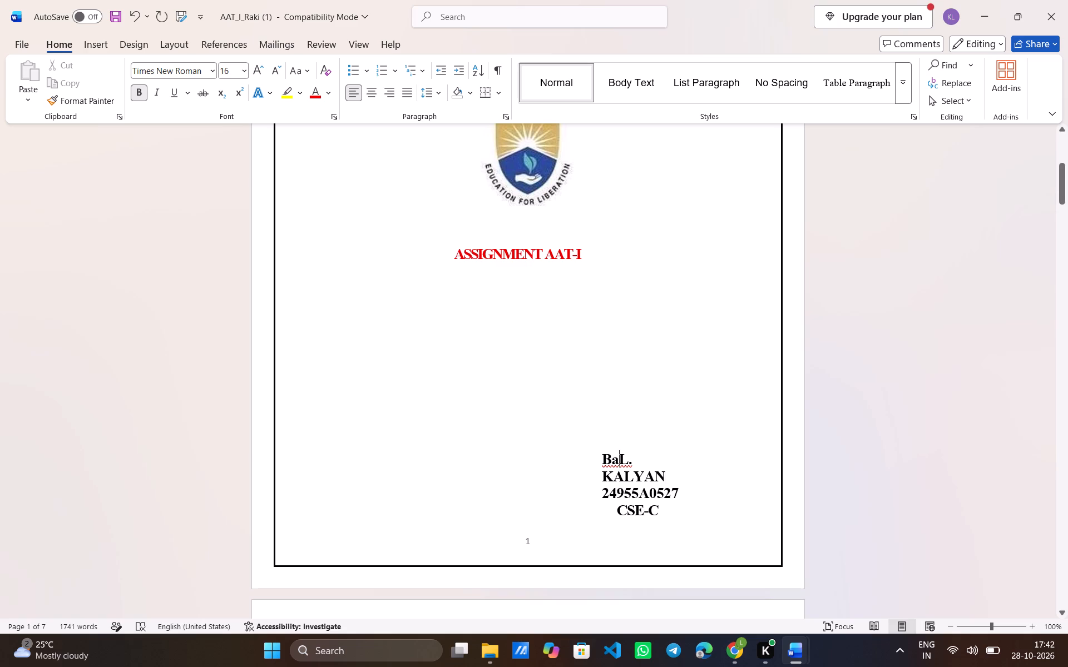
pyautogui.press('BackSpace')
pyautogui.press('BackSpace')
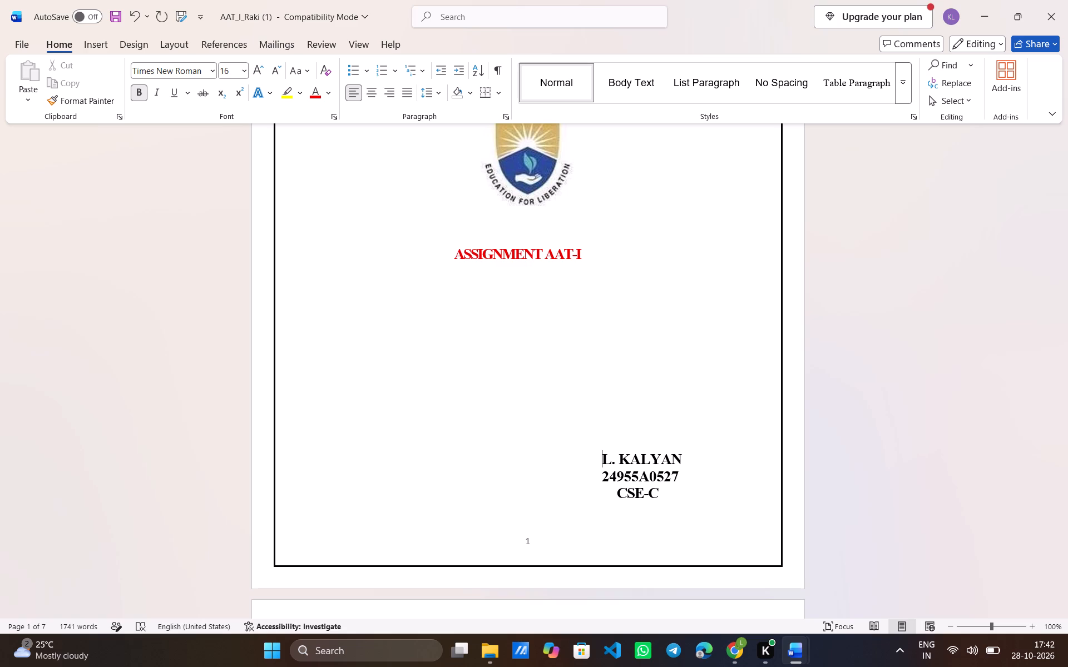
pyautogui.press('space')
pyautogui.press('BackSpace')
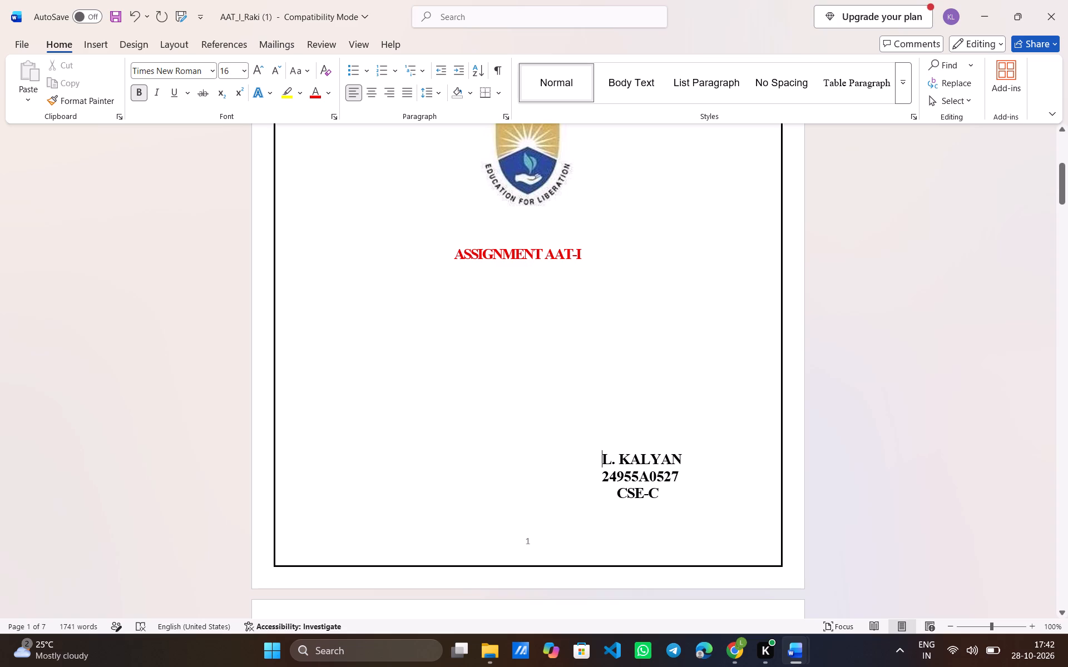
# Change the roll number under the name on the cover page to the new student's roll number.
pyautogui.press('Down')
pyautogui.press('Right')
pyautogui.press('Right')
pyautogui.press('BackSpace')
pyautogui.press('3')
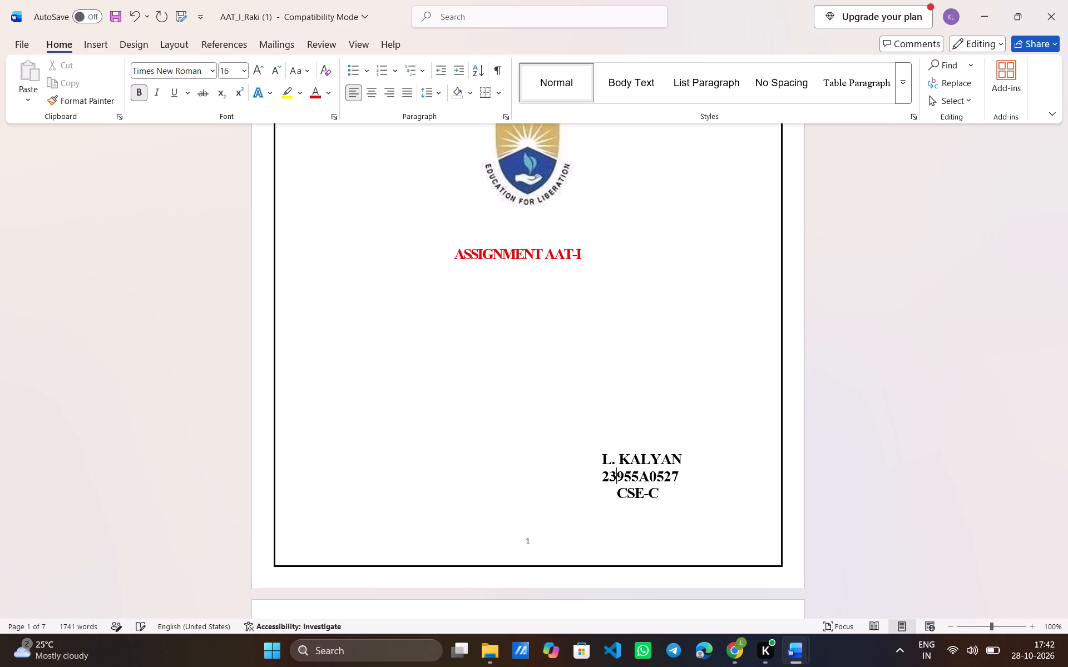
pyautogui.press('Right')
pyautogui.press('Right')
pyautogui.press('Right')
pyautogui.press('BackSpace')
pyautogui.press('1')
pyautogui.press('Right')
pyautogui.press('Right')
pyautogui.press('Right')
pyautogui.press('Right')
pyautogui.press('BackSpace')
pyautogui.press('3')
pyautogui.press('Right')
pyautogui.press('BackSpace')
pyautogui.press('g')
# Replace the Name of the Student entry in the Self-Assessment Form with the new student's full name in capitals.
pyautogui.scroll(-1, 951, 350)
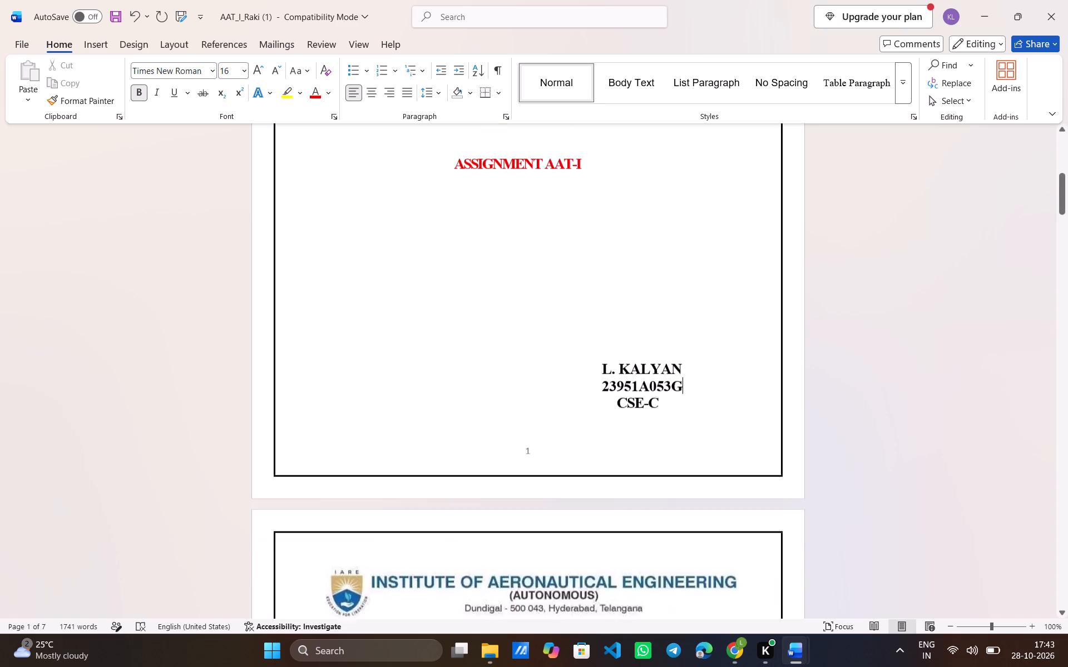
pyautogui.scroll(-1, 951, 350)
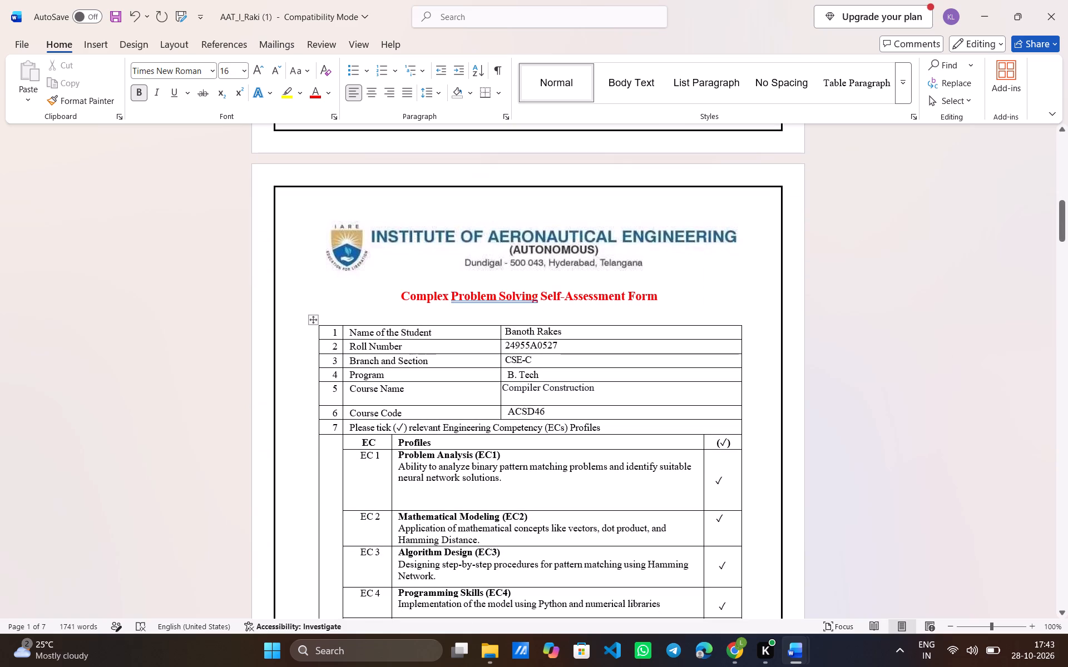
pyautogui.click(585, 332)
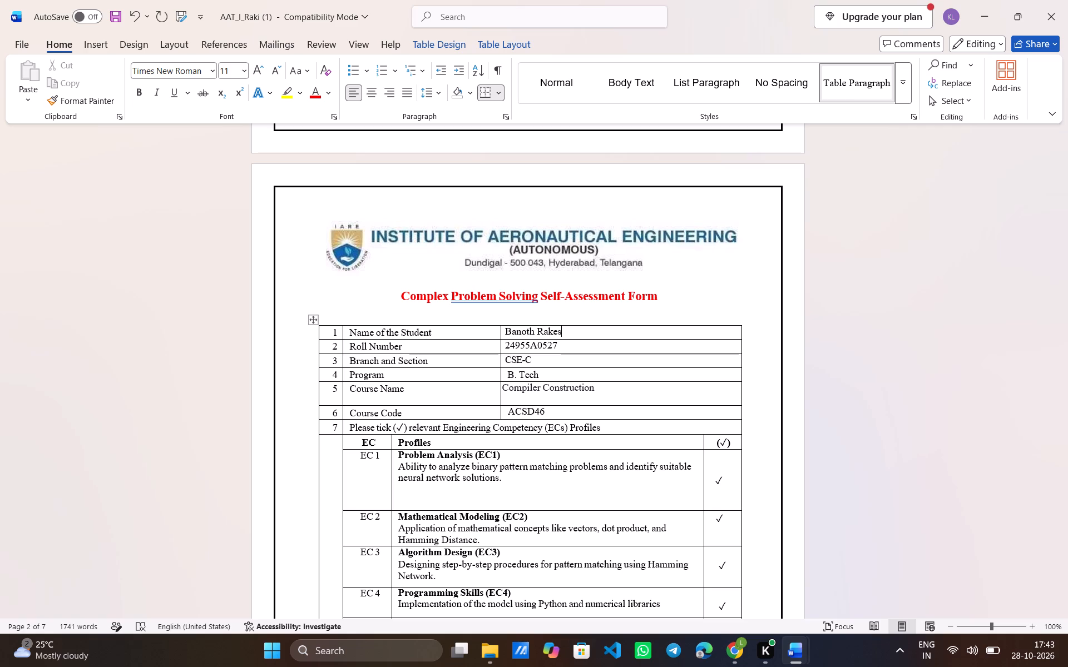
pyautogui.press('BackSpace')
pyautogui.press('BackSpace')
pyautogui.press('BackSpace')
pyautogui.press('BackSpace')
pyautogui.press('BackSpace')
pyautogui.press('BackSpace')
pyautogui.press('BackSpace')
pyautogui.press('BackSpace')
pyautogui.press('BackSpace')
pyautogui.press('BackSpace')
pyautogui.press('BackSpace')
pyautogui.press('BackSpace')
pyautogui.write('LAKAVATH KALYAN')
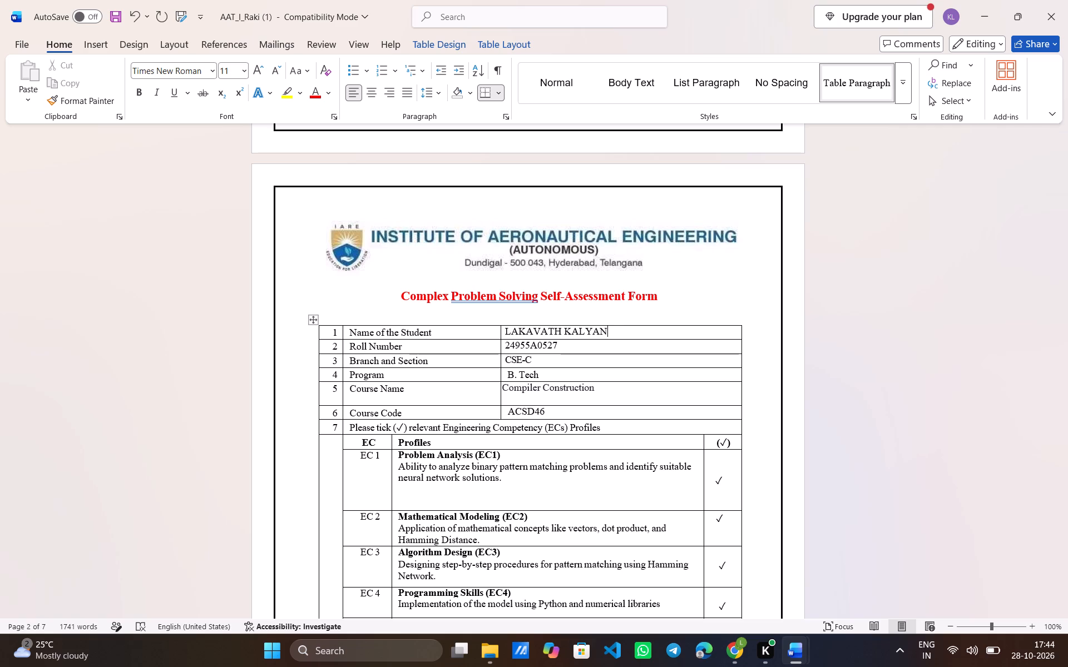
# Replace the Roll Number entry in the Self-Assessment Form with the new student's roll number.
pyautogui.click(570, 342)
pyautogui.press('BackSpace')
pyautogui.press('BackSpace')
pyautogui.press('BackSpace')
pyautogui.press('BackSpace')
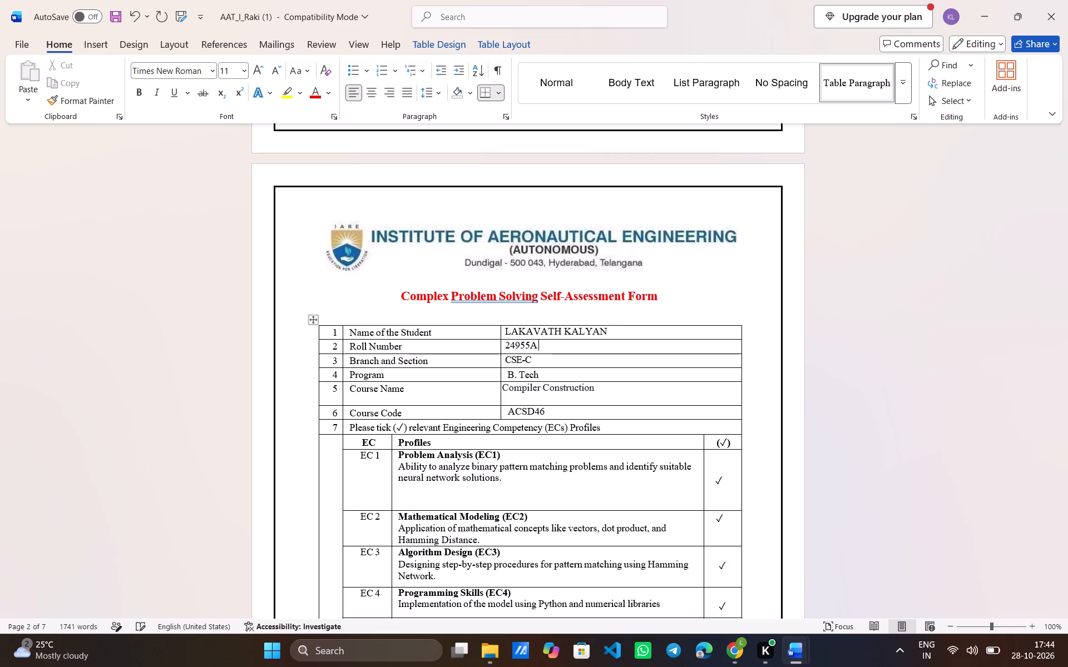
pyautogui.press('BackSpace')
pyautogui.press('BackSpace')
pyautogui.press('BackSpace')
pyautogui.press('BackSpace')
pyautogui.press('BackSpace')
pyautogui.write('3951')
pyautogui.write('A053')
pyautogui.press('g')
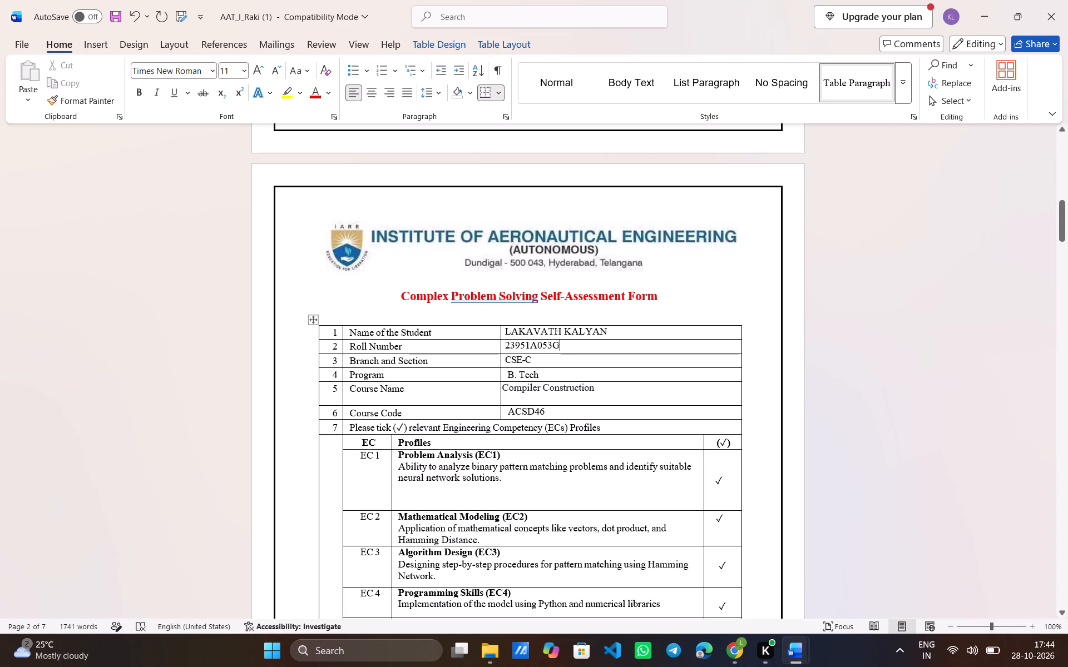
# Insert the missing space in the "Numberof Videos" heading of the Course ELRV Video Lectures row so it reads "Number of Videos".
pyautogui.scroll(-2, 583, 373)
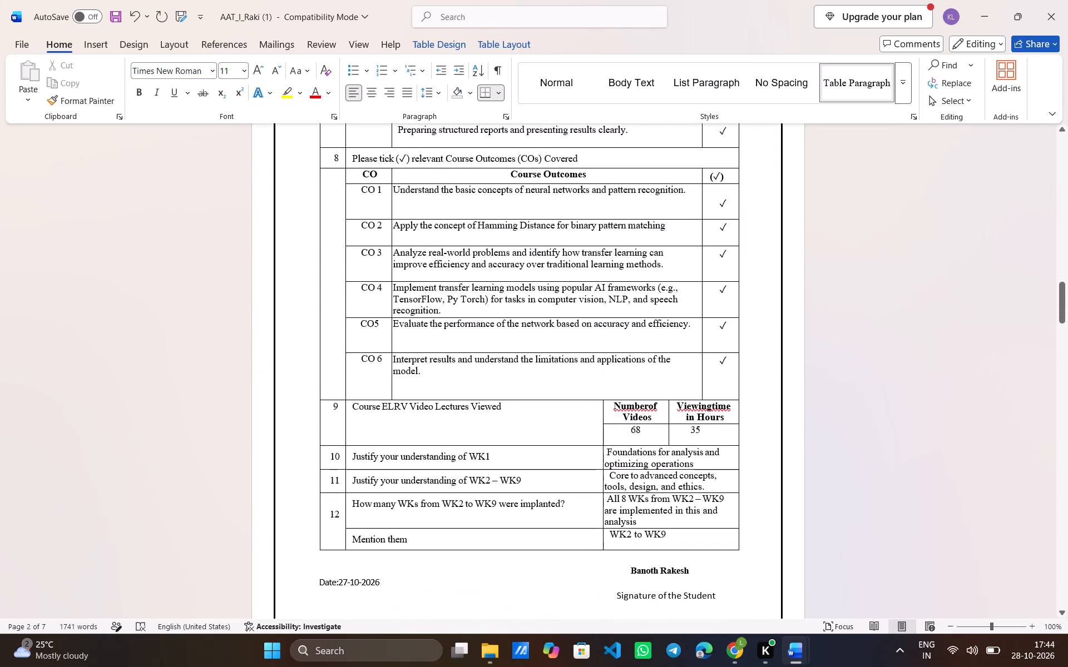
pyautogui.click(645, 402)
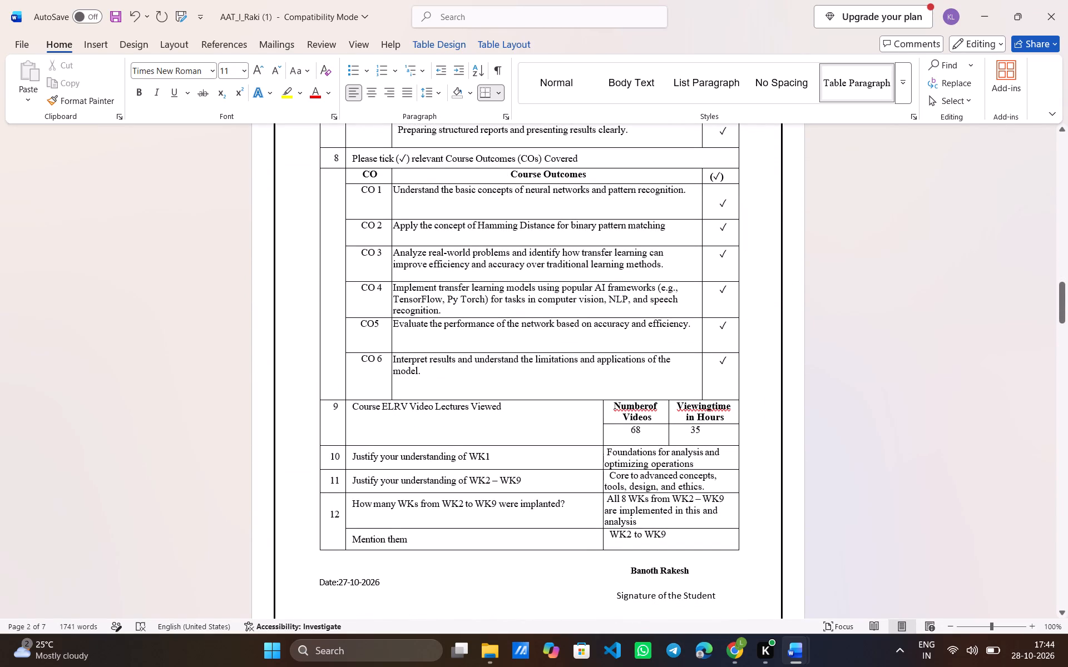
pyautogui.click(651, 404)
pyautogui.press('Left')
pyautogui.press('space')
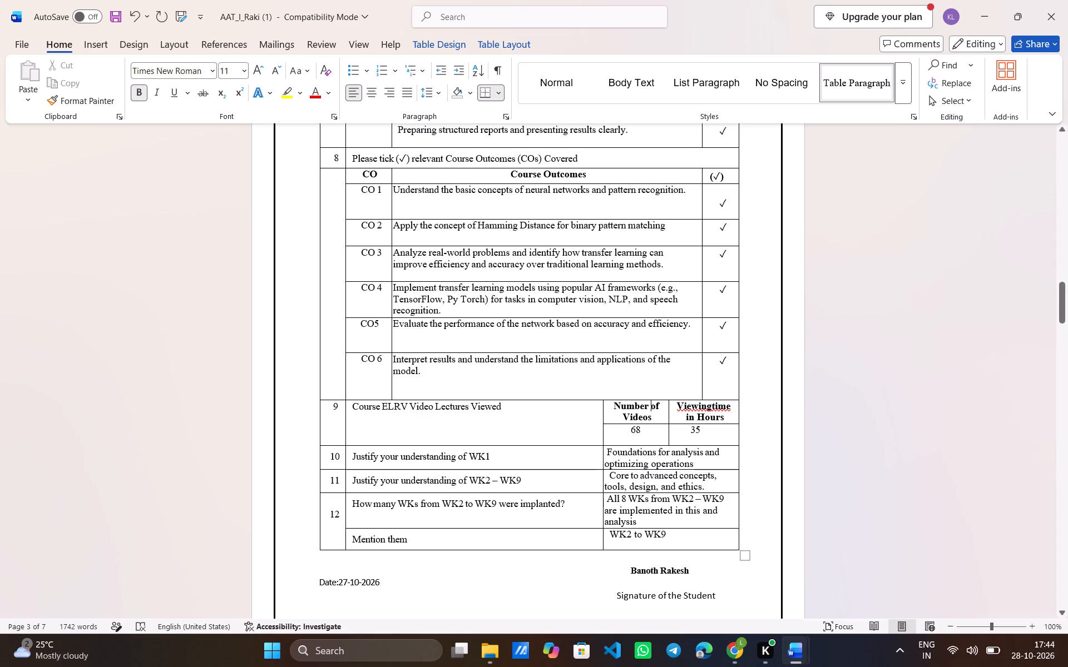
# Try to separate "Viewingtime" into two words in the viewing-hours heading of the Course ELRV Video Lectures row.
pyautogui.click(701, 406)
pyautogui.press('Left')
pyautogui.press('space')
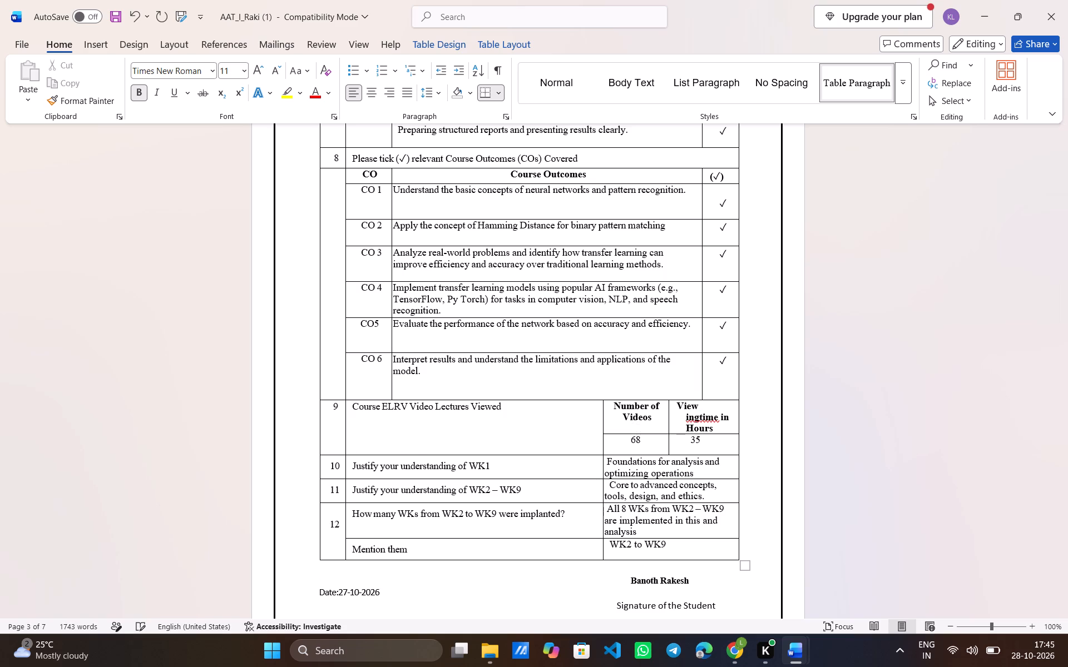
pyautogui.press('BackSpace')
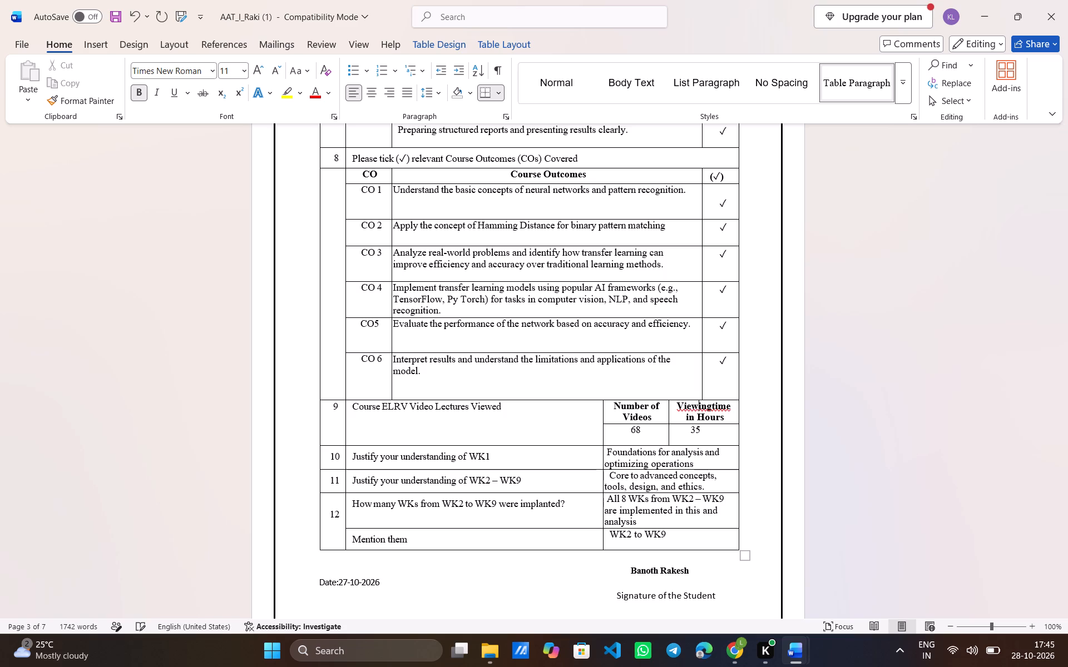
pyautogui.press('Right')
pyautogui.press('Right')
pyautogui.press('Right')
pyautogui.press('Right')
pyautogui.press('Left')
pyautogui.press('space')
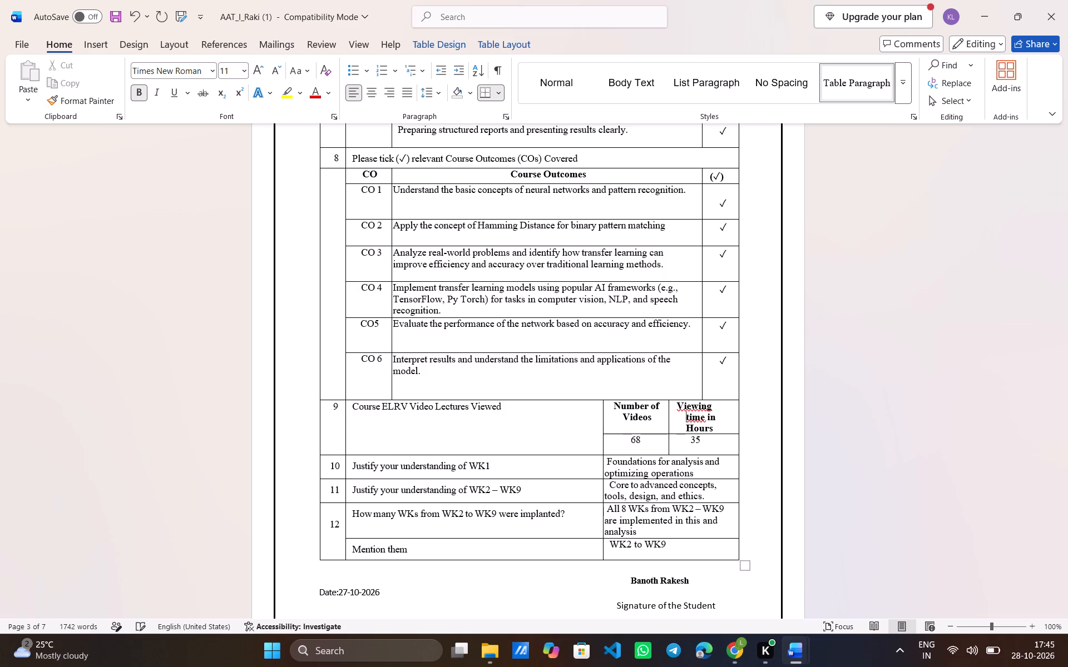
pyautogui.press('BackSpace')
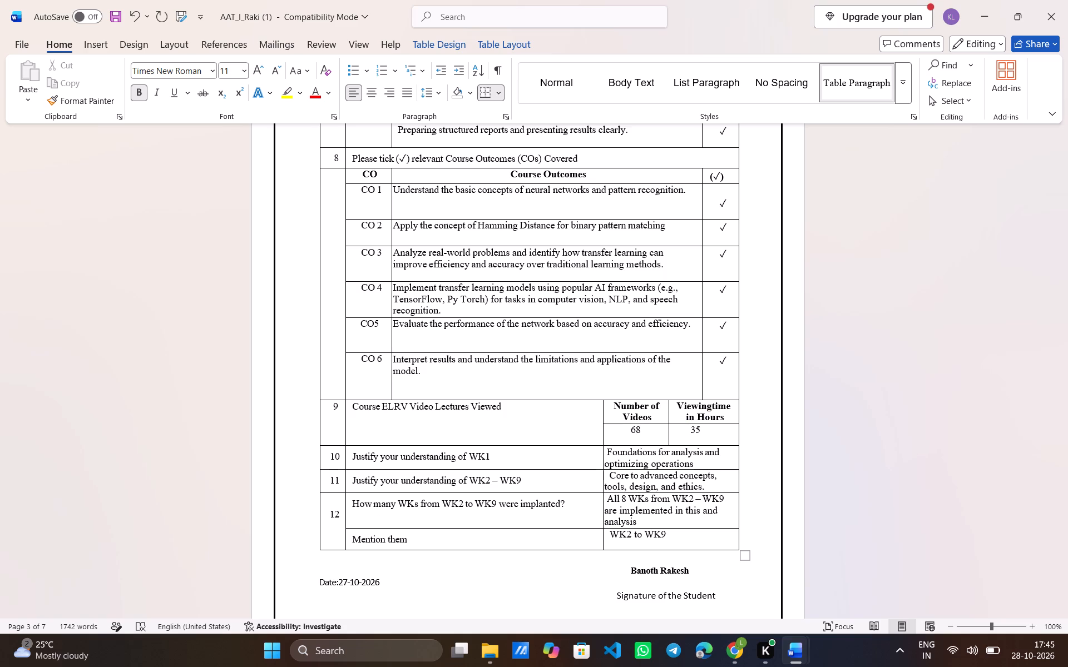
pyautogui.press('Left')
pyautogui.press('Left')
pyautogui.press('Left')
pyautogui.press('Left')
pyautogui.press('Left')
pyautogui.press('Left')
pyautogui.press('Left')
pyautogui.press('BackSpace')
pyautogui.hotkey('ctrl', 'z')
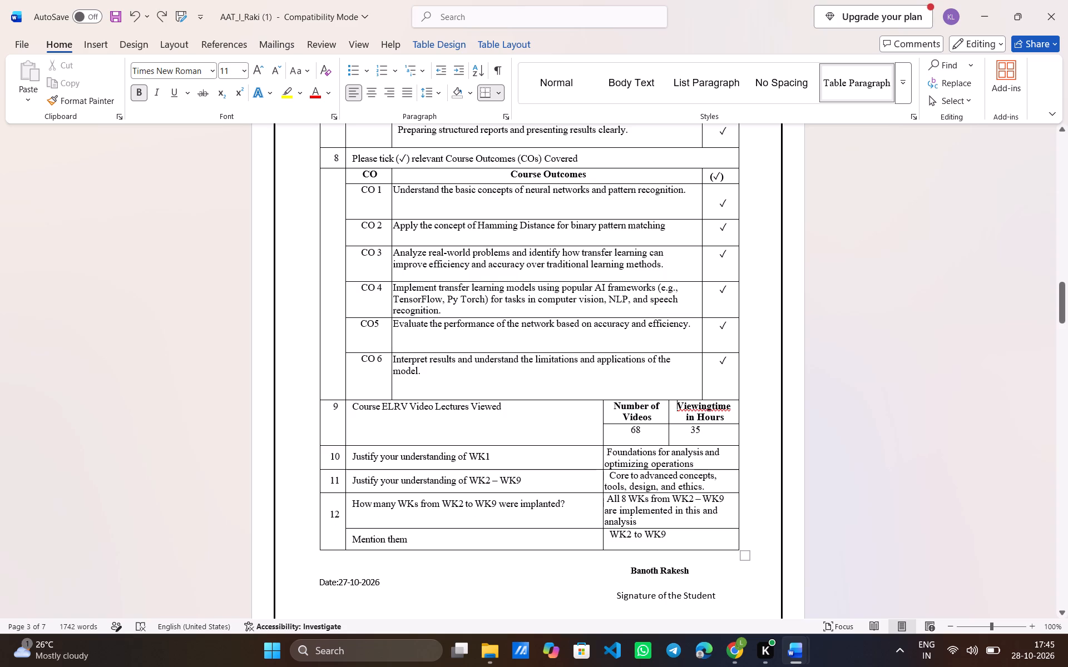
# Look through the question-and-answer pages after the Self-Assessment Form, returning to the signature area on page 3.
pyautogui.scroll(-1, 645, 484)
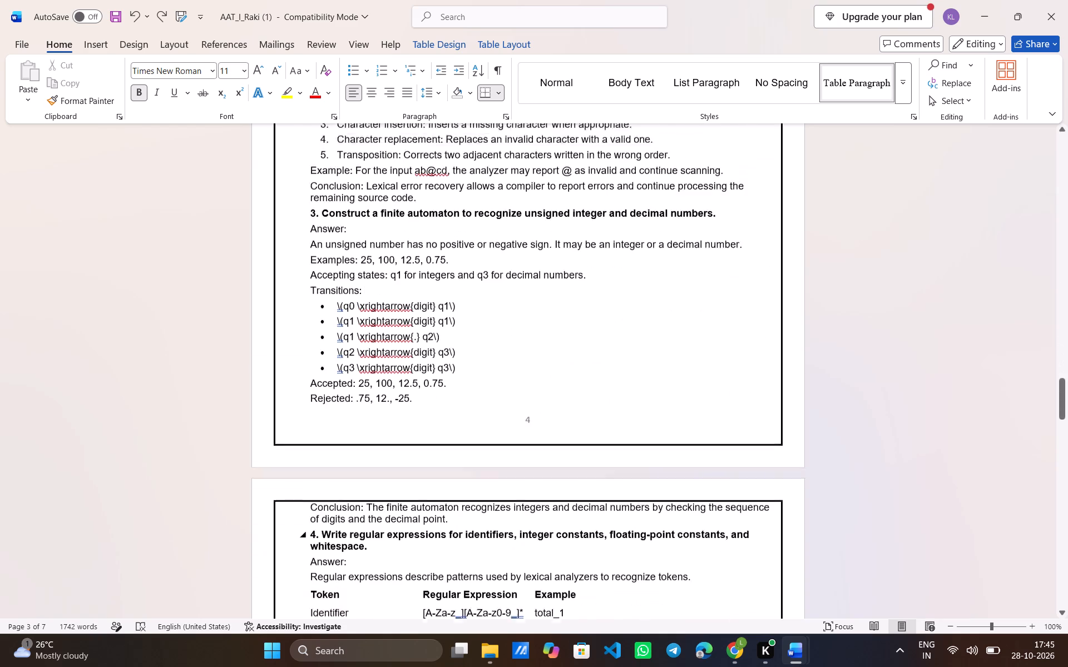
pyautogui.scroll(-2, 645, 484)
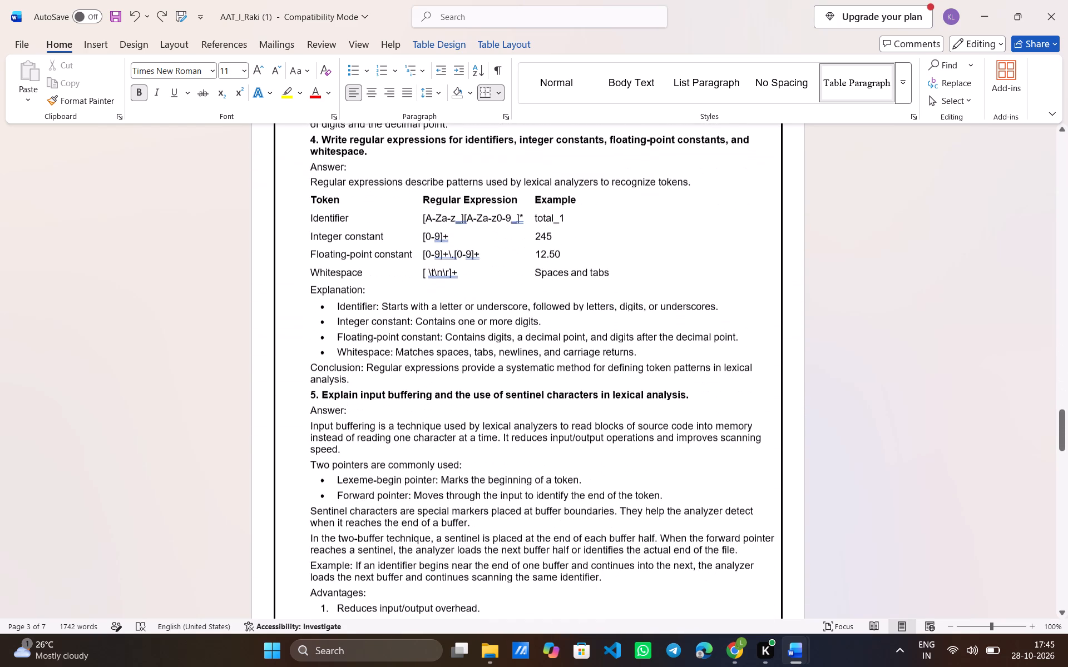
pyautogui.scroll(-1, 645, 484)
pyautogui.scroll(1, 645, 484)
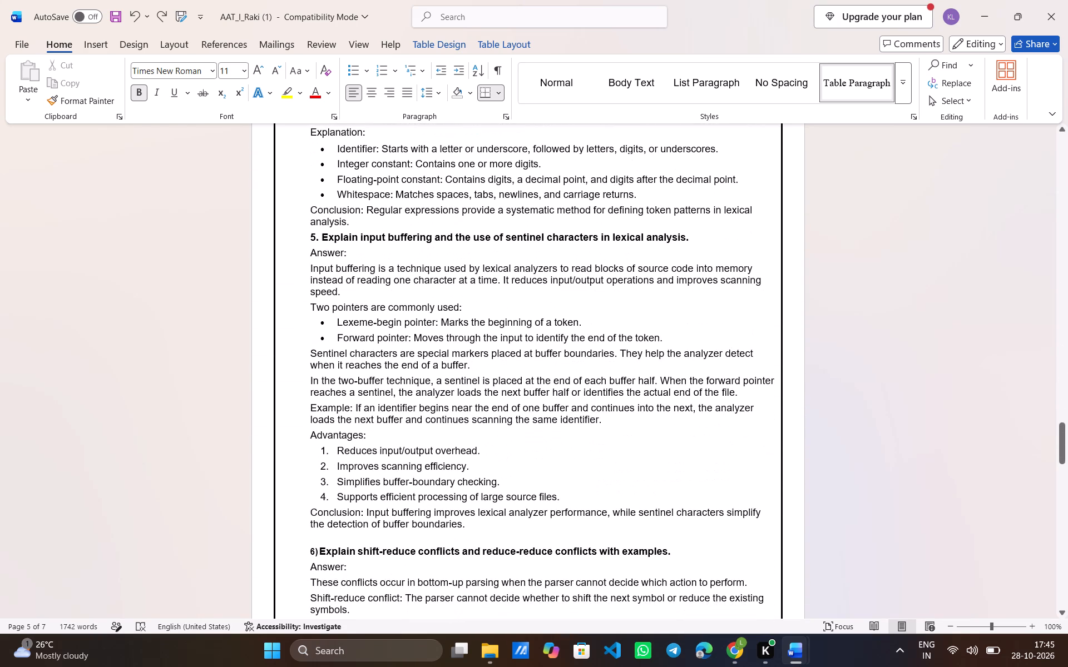
pyautogui.scroll(1, 645, 484)
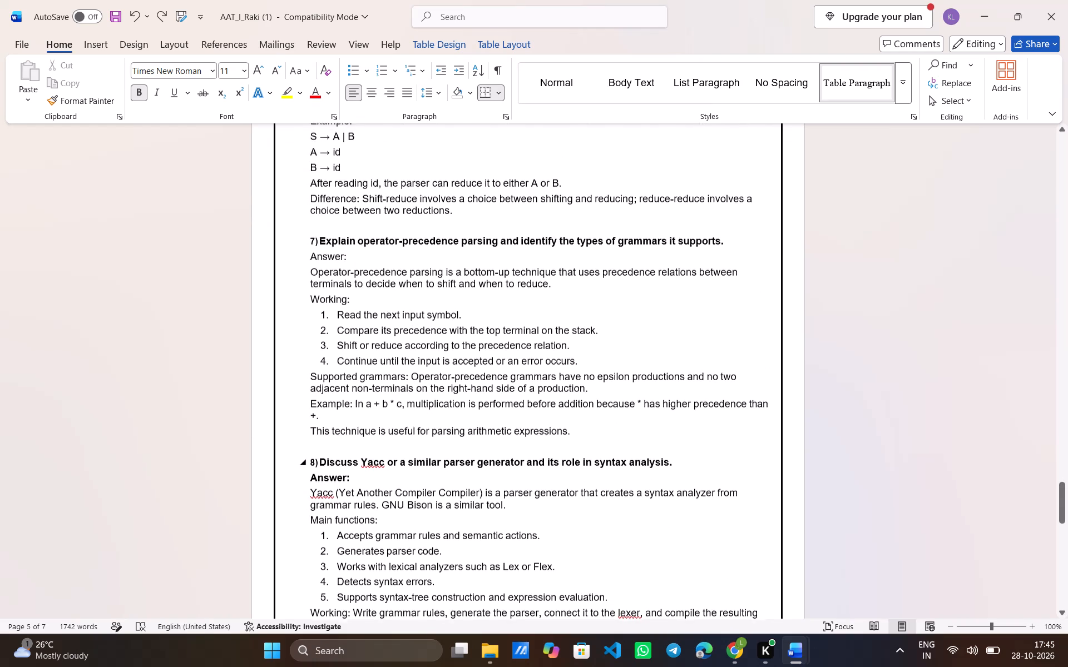
pyautogui.scroll(3, 645, 484)
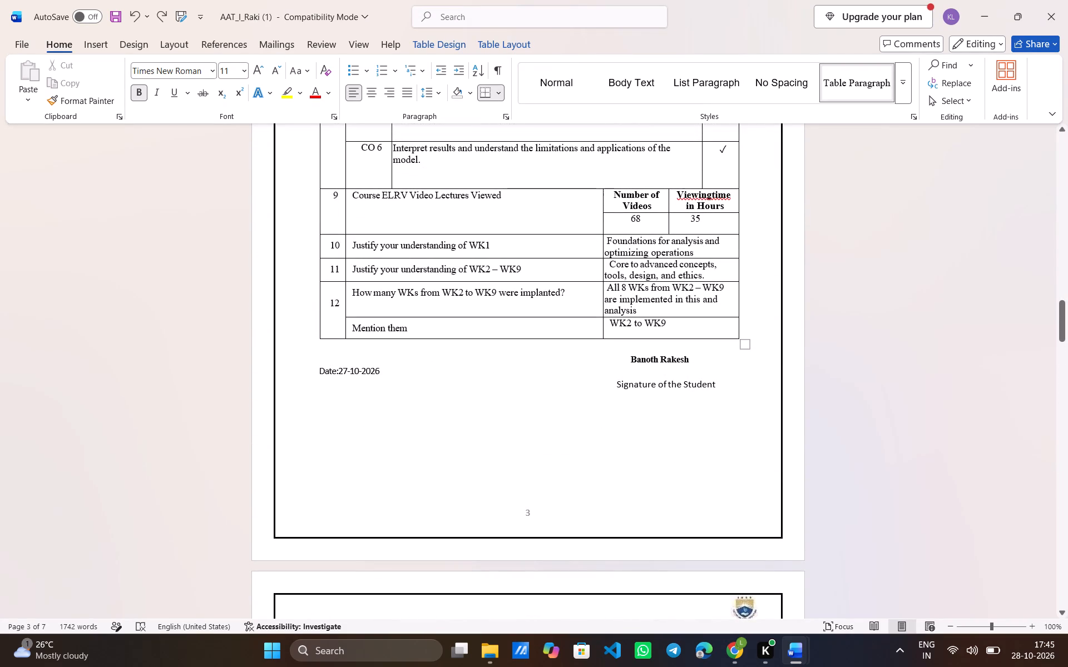
# Replace the name above Signature of the Student with the new student's surname initial and given name.
pyautogui.click(698, 364)
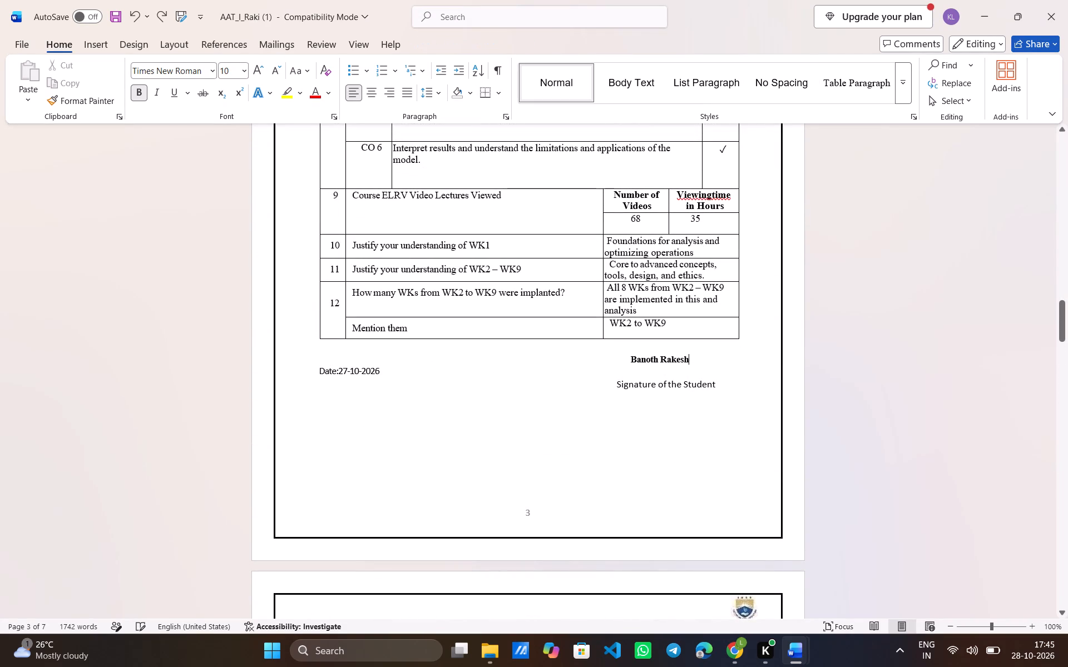
pyautogui.click(698, 364)
pyautogui.press('Return')
pyautogui.press('BackSpace')
pyautogui.press('BackSpace')
pyautogui.press('BackSpace')
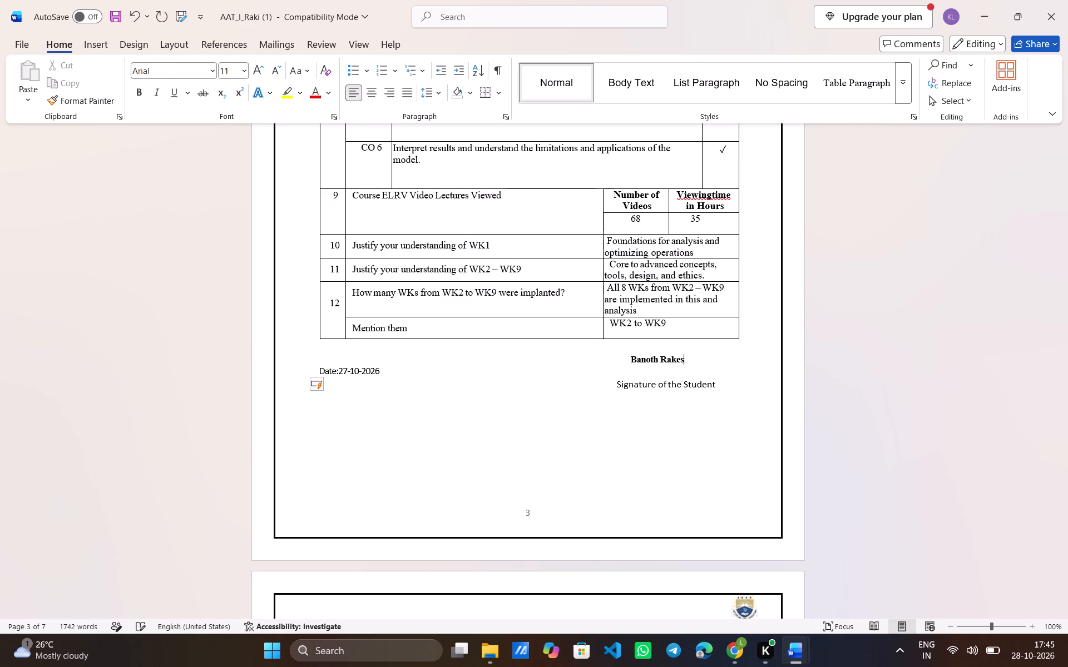
pyautogui.press('BackSpace')
pyautogui.press('BackSpace')
pyautogui.press('BackSpace')
pyautogui.press('BackSpace')
pyautogui.press('BackSpace')
pyautogui.press('BackSpace')
pyautogui.press('BackSpace')
pyautogui.press('BackSpace')
pyautogui.press('BackSpace')
pyautogui.press('BackSpace')
pyautogui.press('BackSpace')
pyautogui.press('BackSpace')
pyautogui.press('BackSpace')
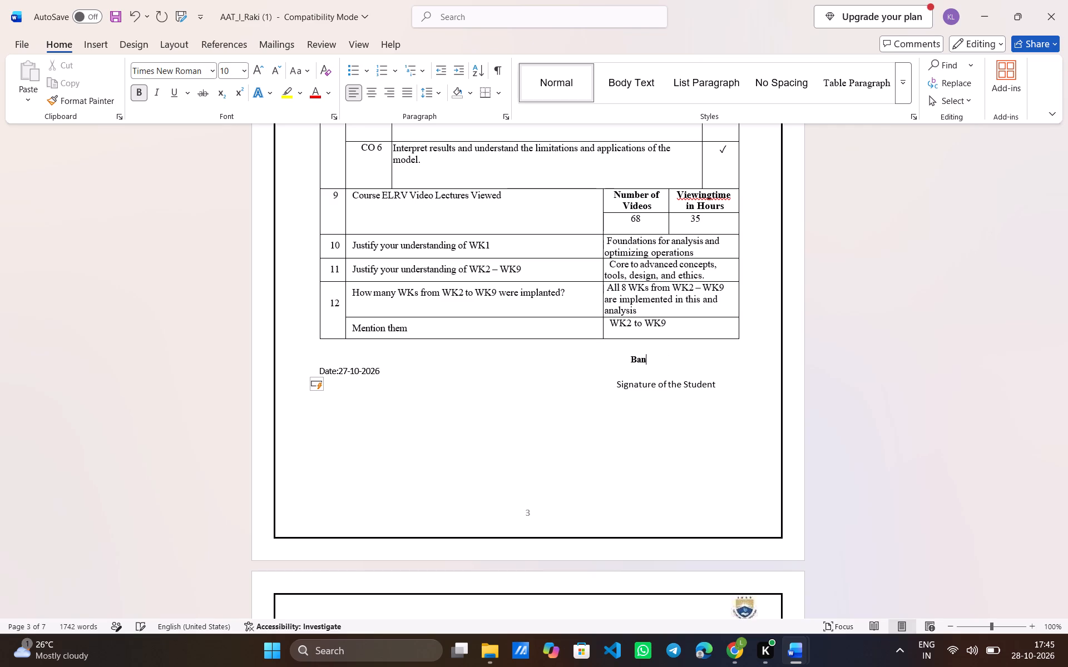
pyautogui.press('BackSpace')
pyautogui.press('BackSpace')
pyautogui.press('BackSpace')
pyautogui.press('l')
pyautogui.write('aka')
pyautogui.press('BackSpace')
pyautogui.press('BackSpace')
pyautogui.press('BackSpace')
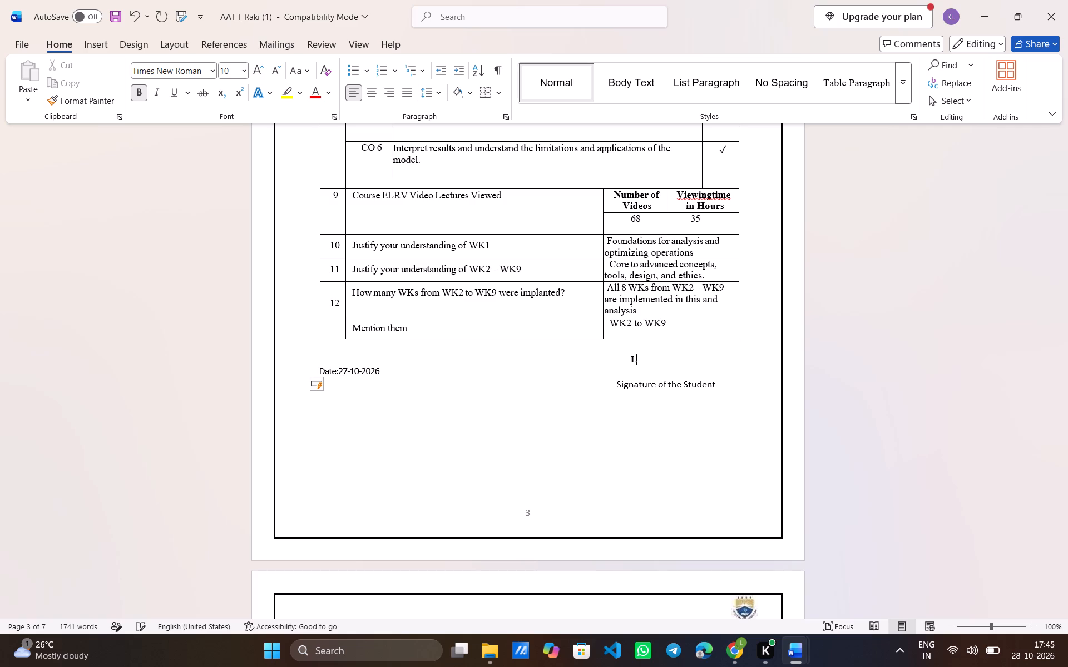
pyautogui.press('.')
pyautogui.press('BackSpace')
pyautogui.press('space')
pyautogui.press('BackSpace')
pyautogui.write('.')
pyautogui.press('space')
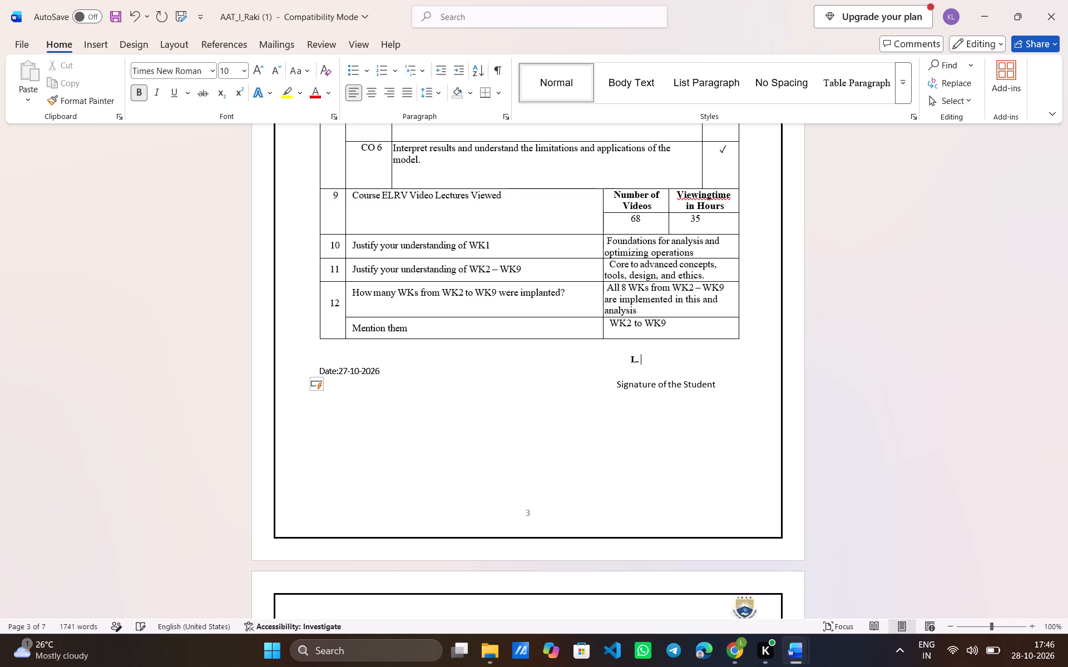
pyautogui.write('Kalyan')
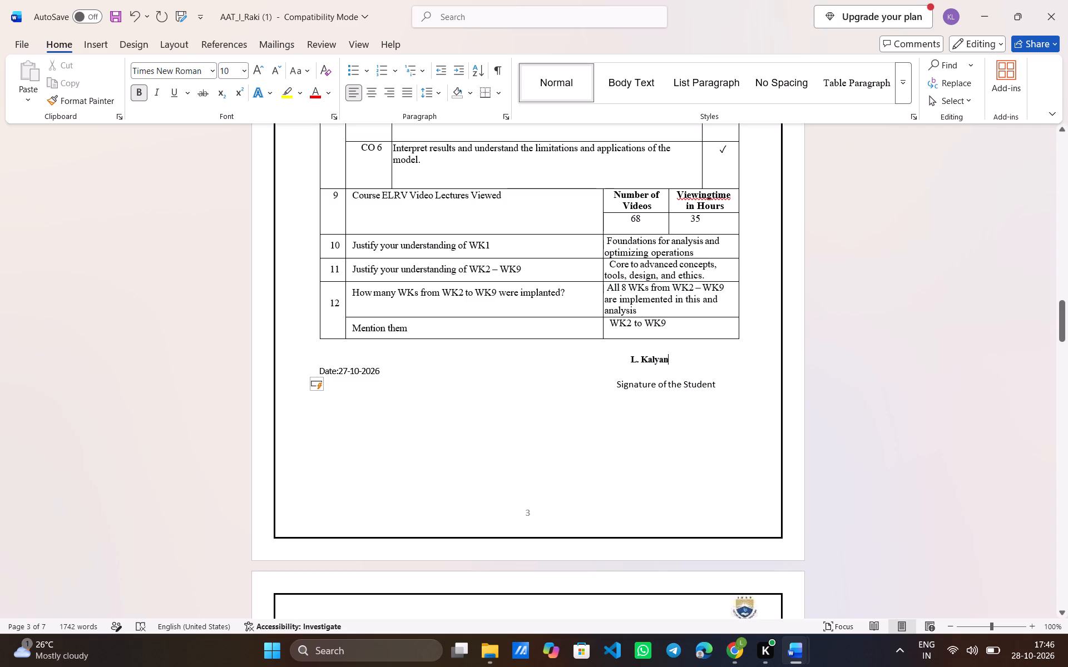
# Change the name above Signature of the Student to the new student's full name in title case.
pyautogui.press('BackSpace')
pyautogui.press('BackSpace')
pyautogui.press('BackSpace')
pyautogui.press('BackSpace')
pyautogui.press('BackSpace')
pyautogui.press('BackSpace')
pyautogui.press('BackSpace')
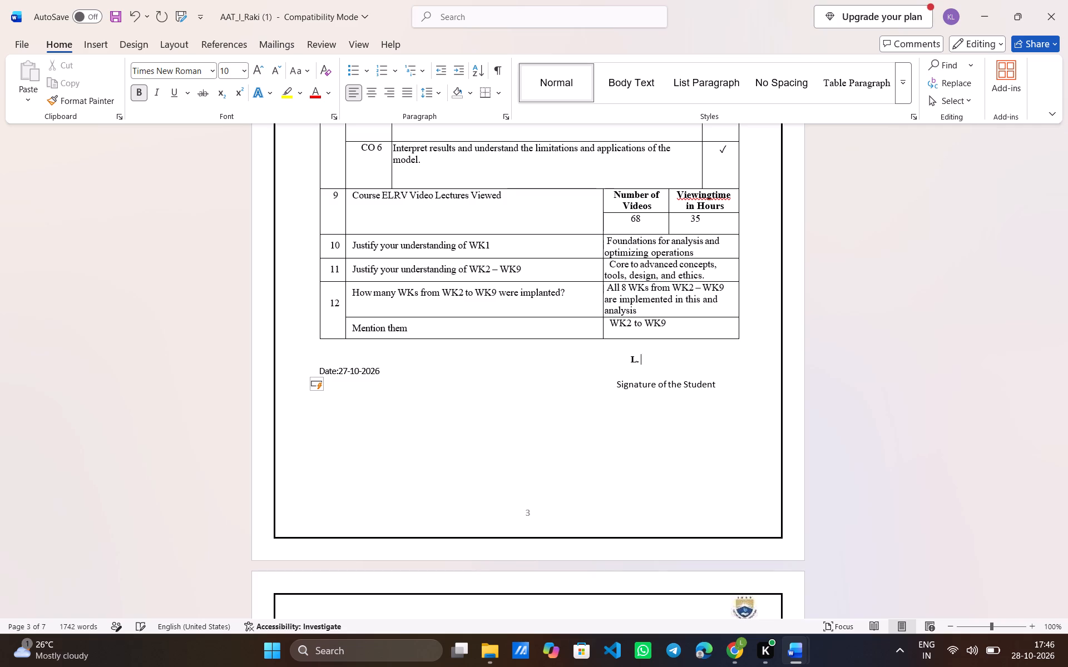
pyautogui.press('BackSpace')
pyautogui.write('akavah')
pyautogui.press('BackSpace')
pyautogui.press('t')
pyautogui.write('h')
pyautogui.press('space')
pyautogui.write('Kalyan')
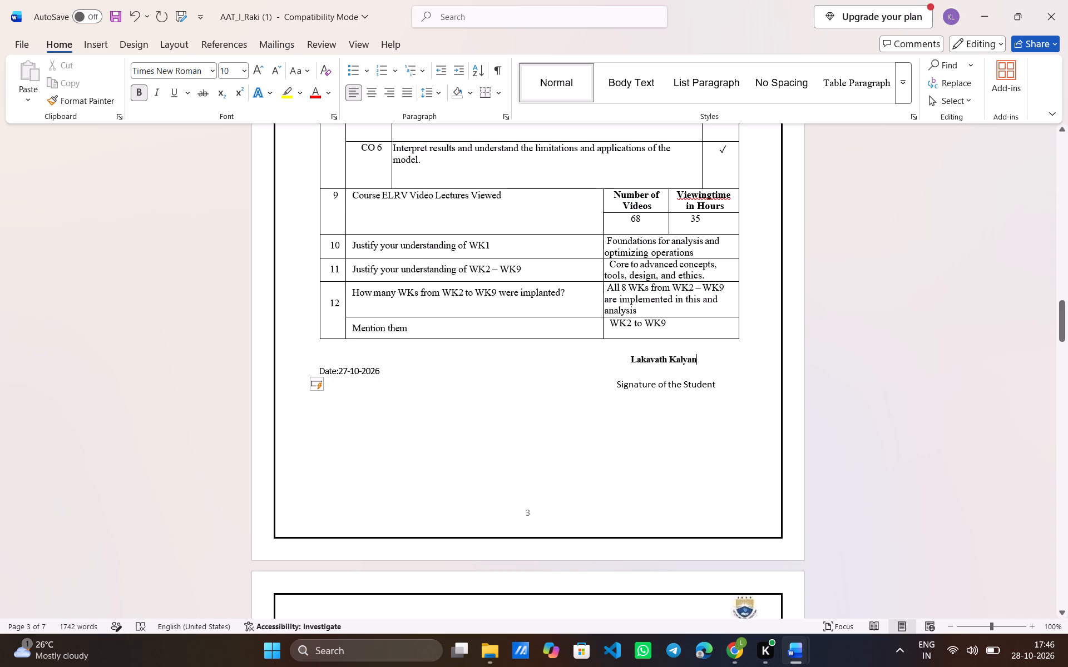
# Review the student details in the Self-Assessment Form and on the cover page, back to the start of the document.
pyautogui.scroll(1, 749, 388)
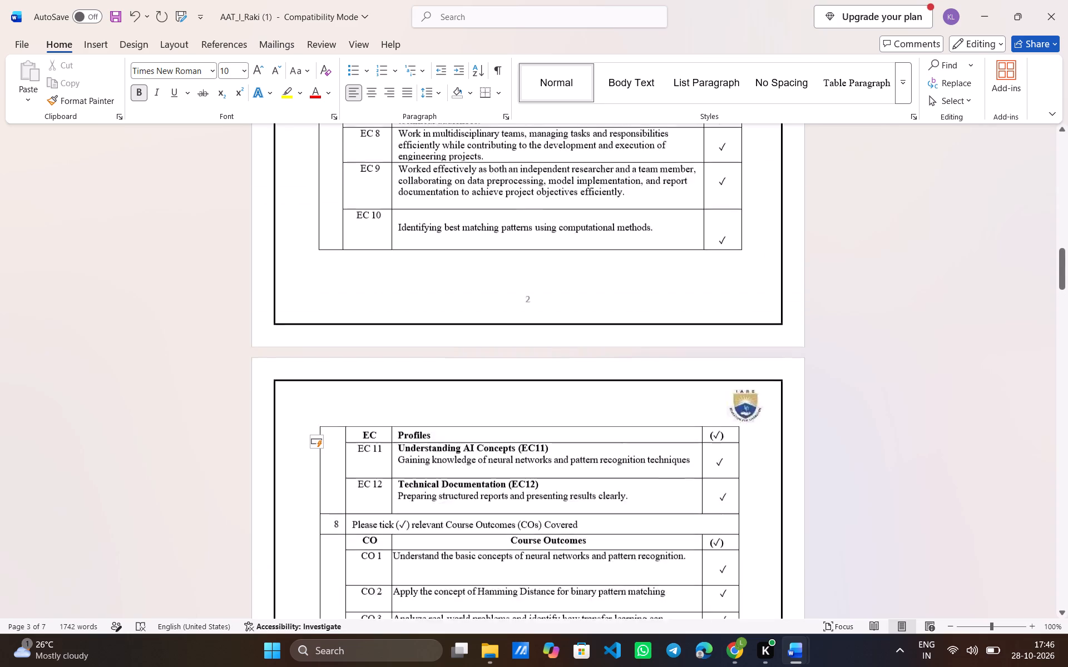
pyautogui.scroll(1, 749, 388)
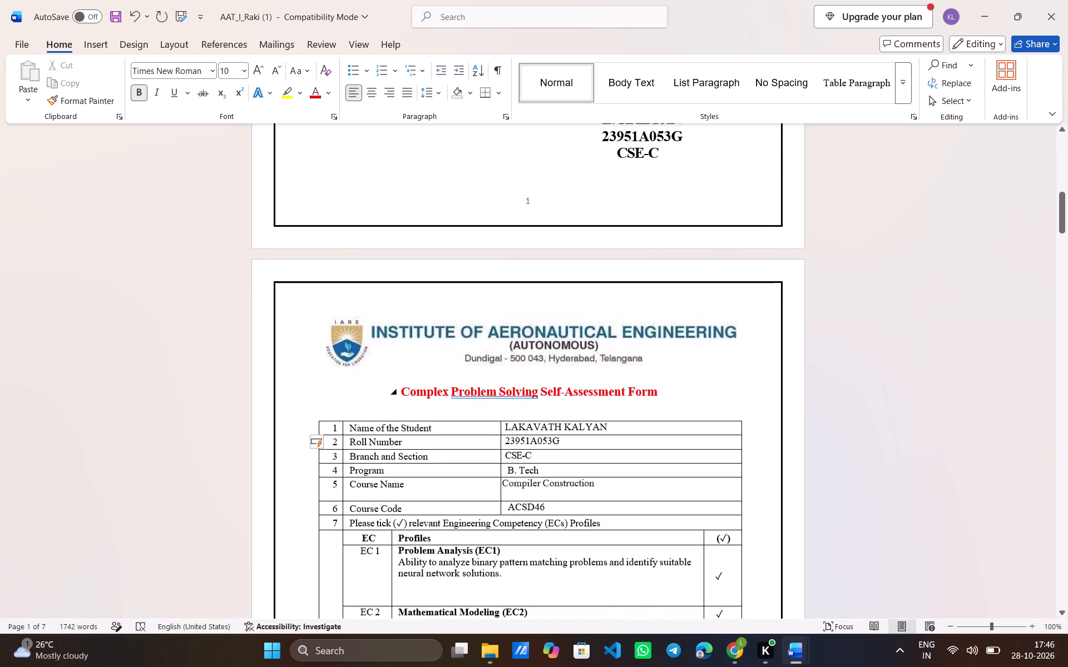
pyautogui.scroll(3, 749, 388)
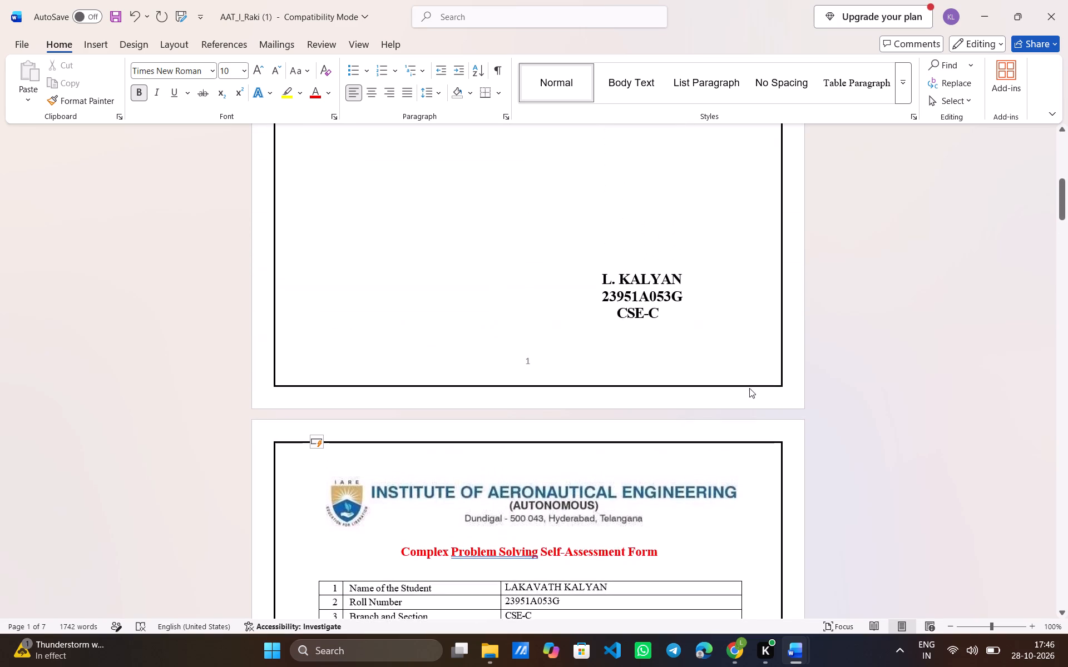
pyautogui.scroll(2, 749, 388)
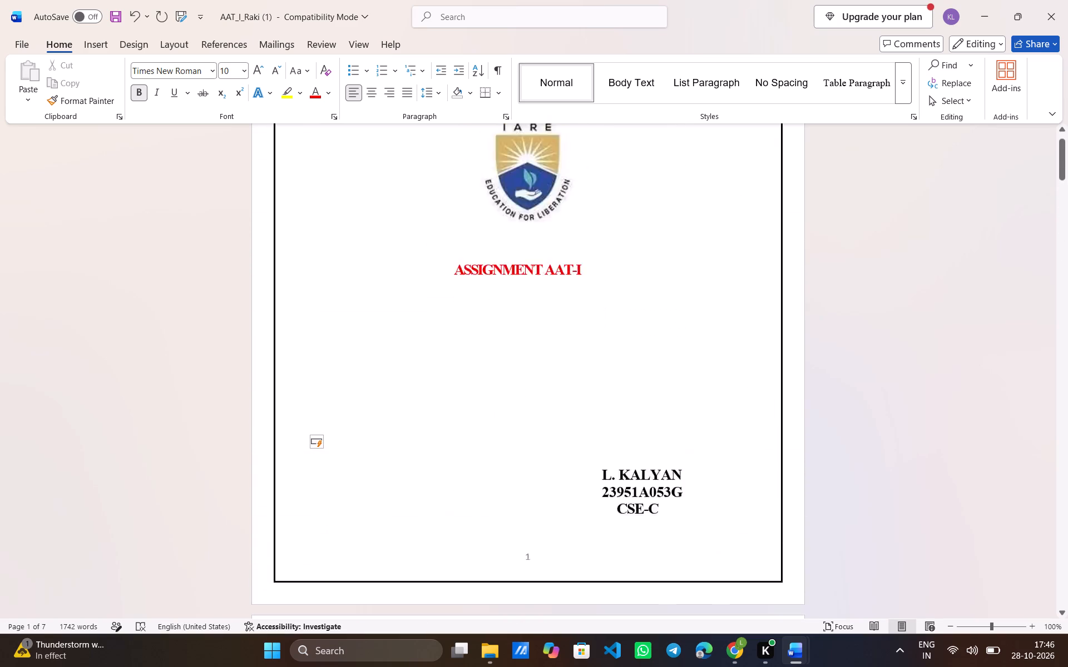
pyautogui.scroll(1, 749, 388)
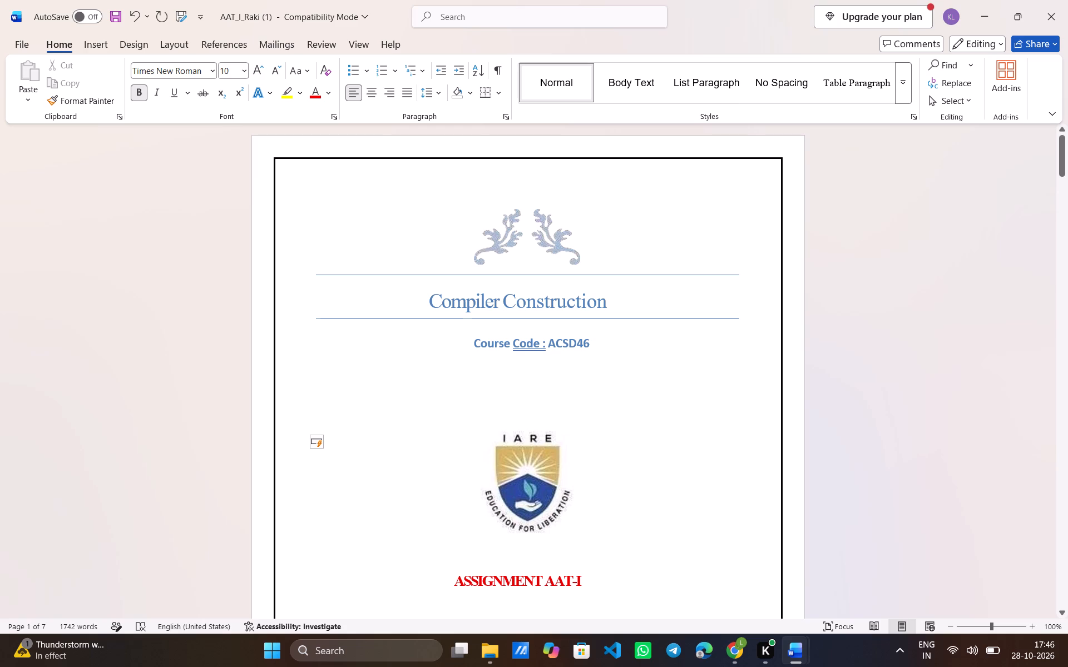
# Preview all pages of the Compiler Construction assignment for printing, from the cover page to the last answers and back.
pyautogui.hotkey('ctrl', 'p')
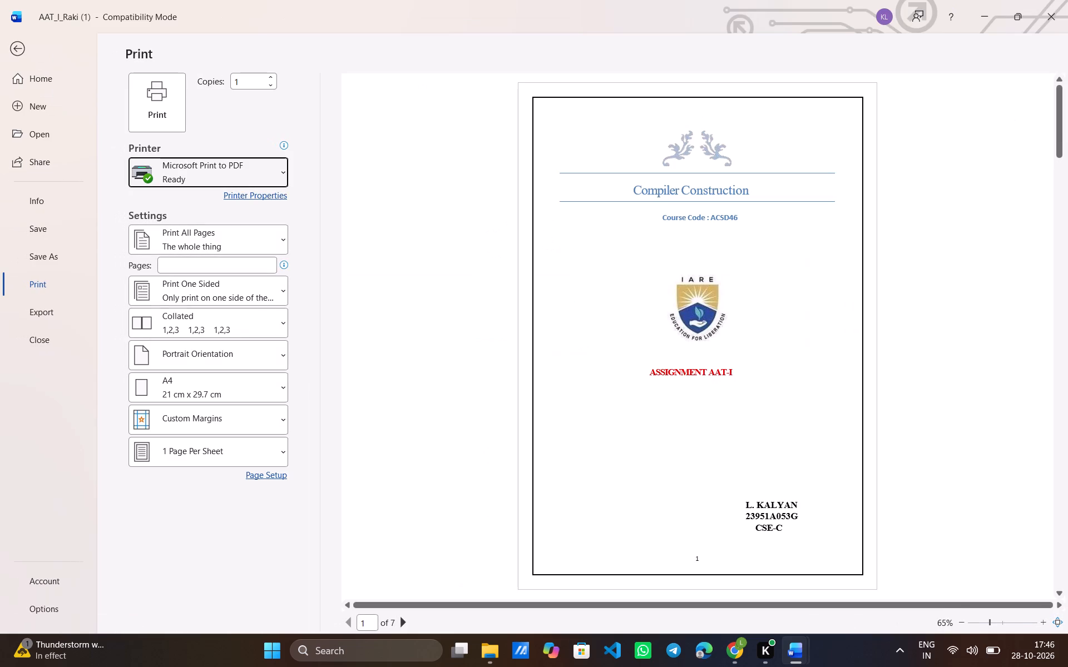
pyautogui.scroll(-2, 724, 400)
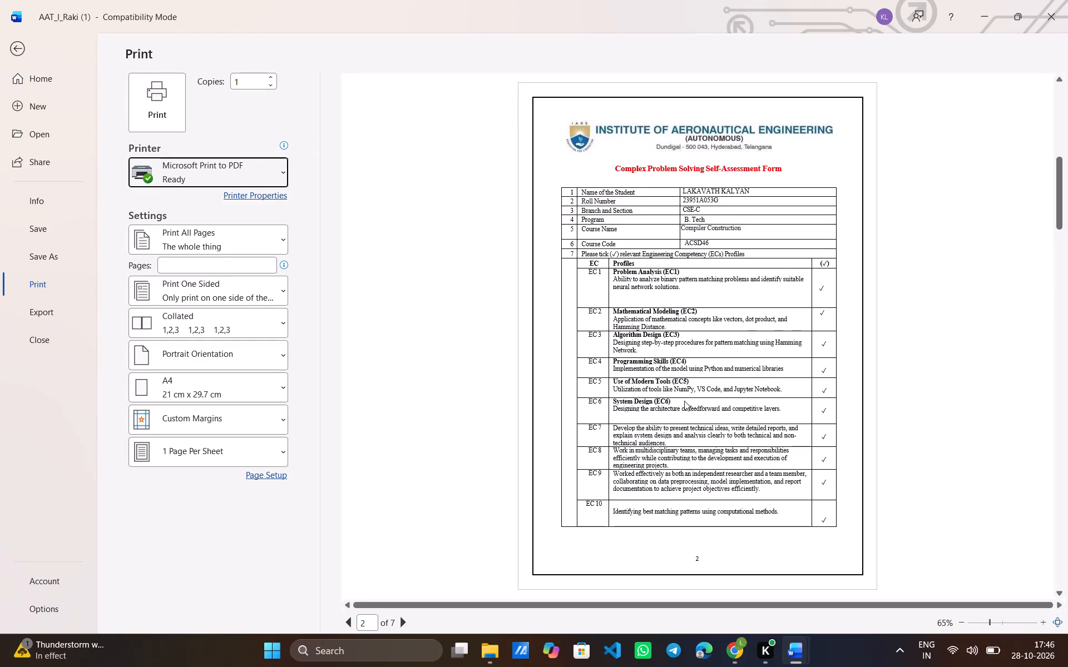
pyautogui.scroll(-2, 684, 401)
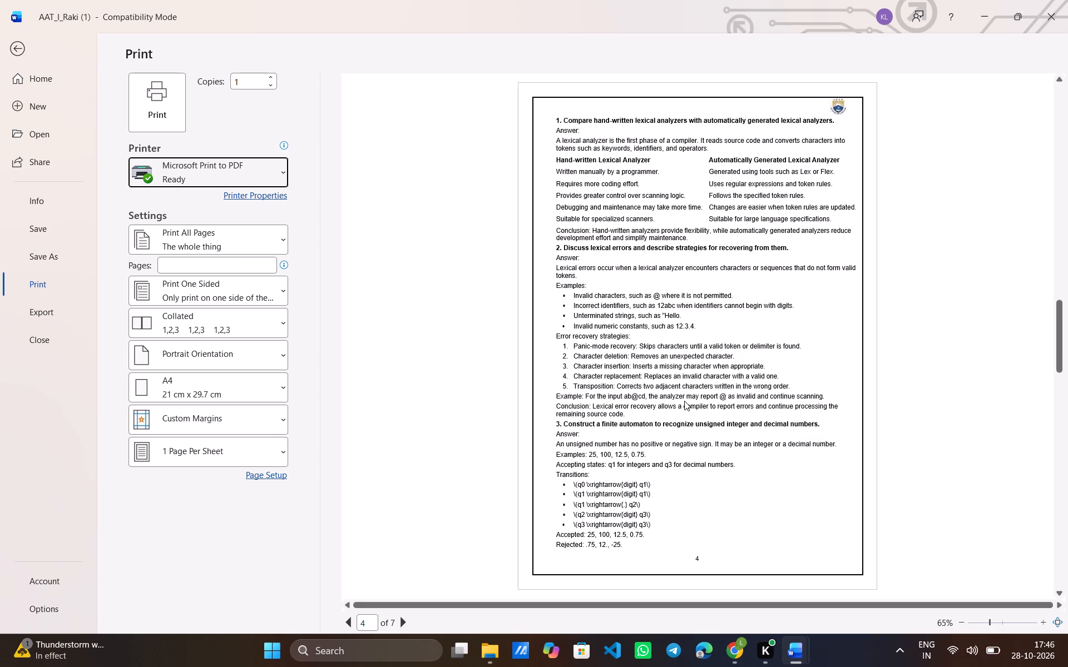
pyautogui.scroll(-1, 684, 401)
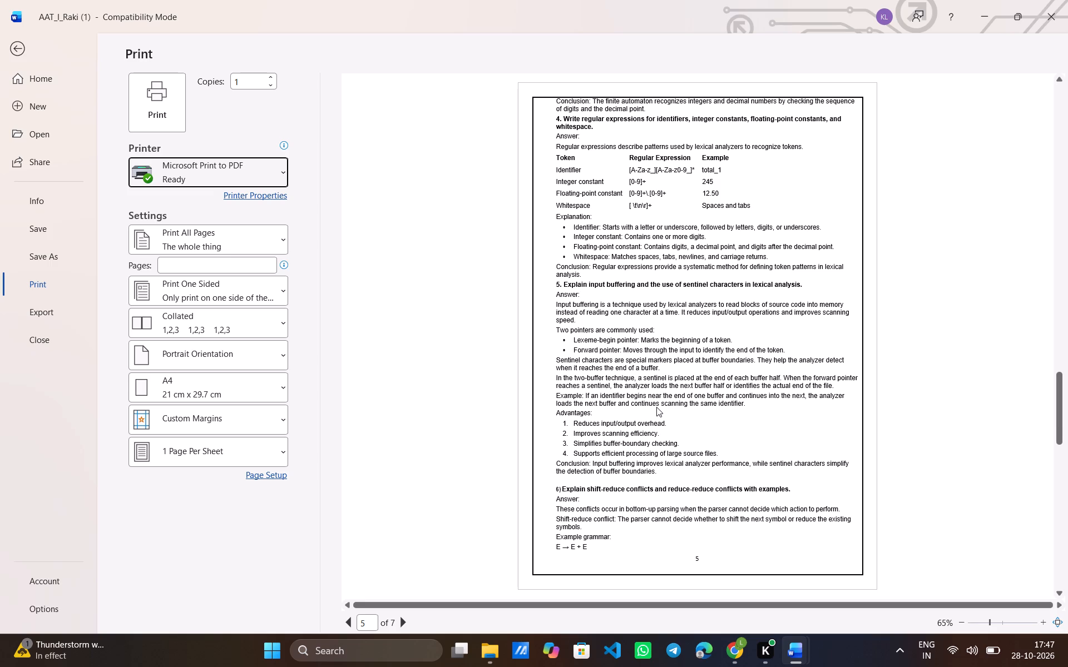
pyautogui.scroll(-4, 689, 407)
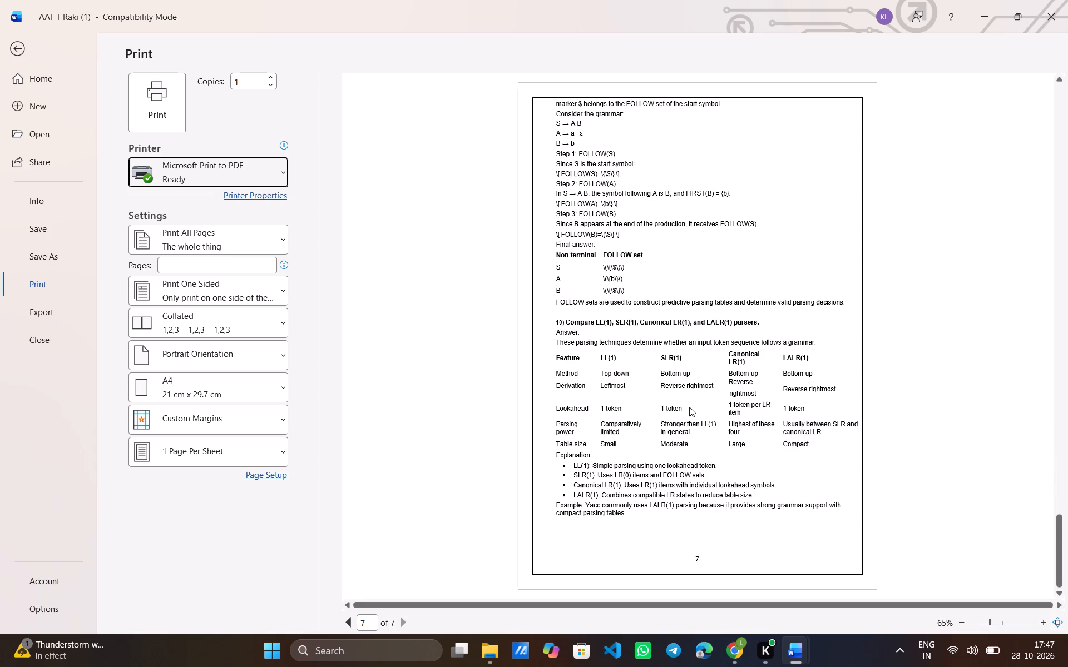
pyautogui.scroll(-3, 689, 407)
pyautogui.scroll(20, 699, 372)
pyautogui.scroll(4, 699, 372)
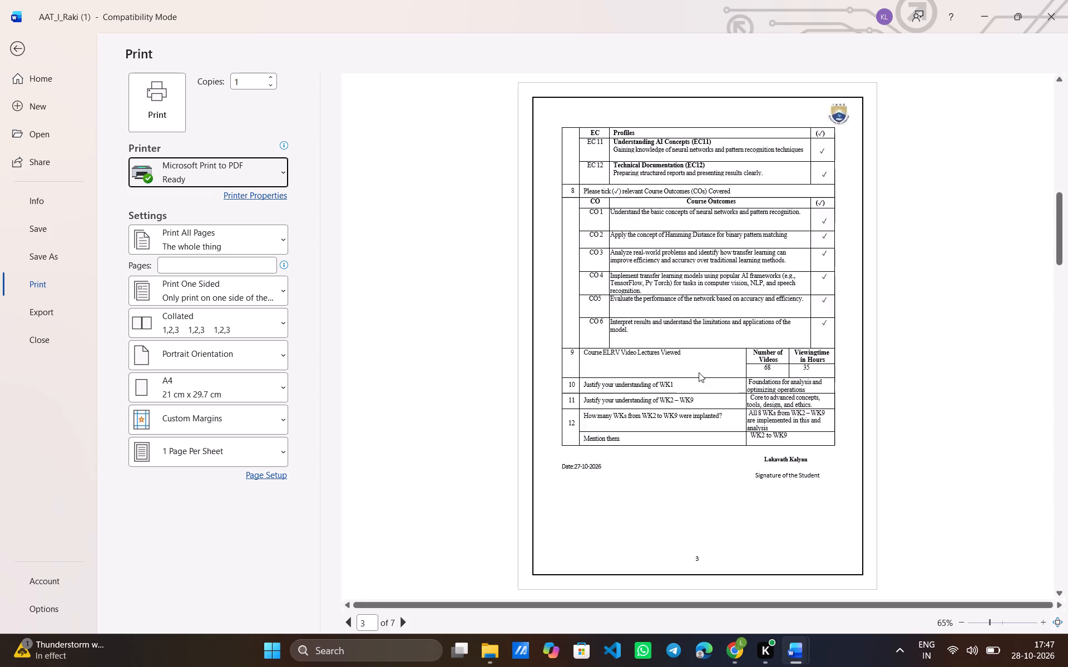
pyautogui.scroll(18, 699, 372)
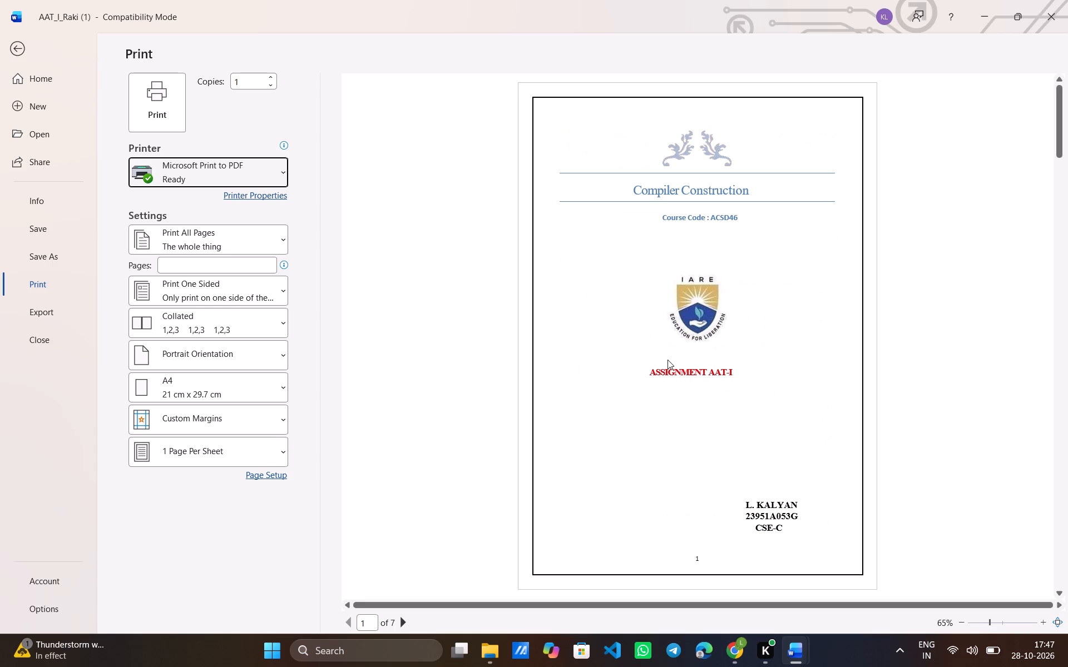
pyautogui.scroll(2, 667, 360)
# Start printing the whole document with Microsoft Print to PDF and try to change the output location from the ICPS folder.
pyautogui.click(147, 126)
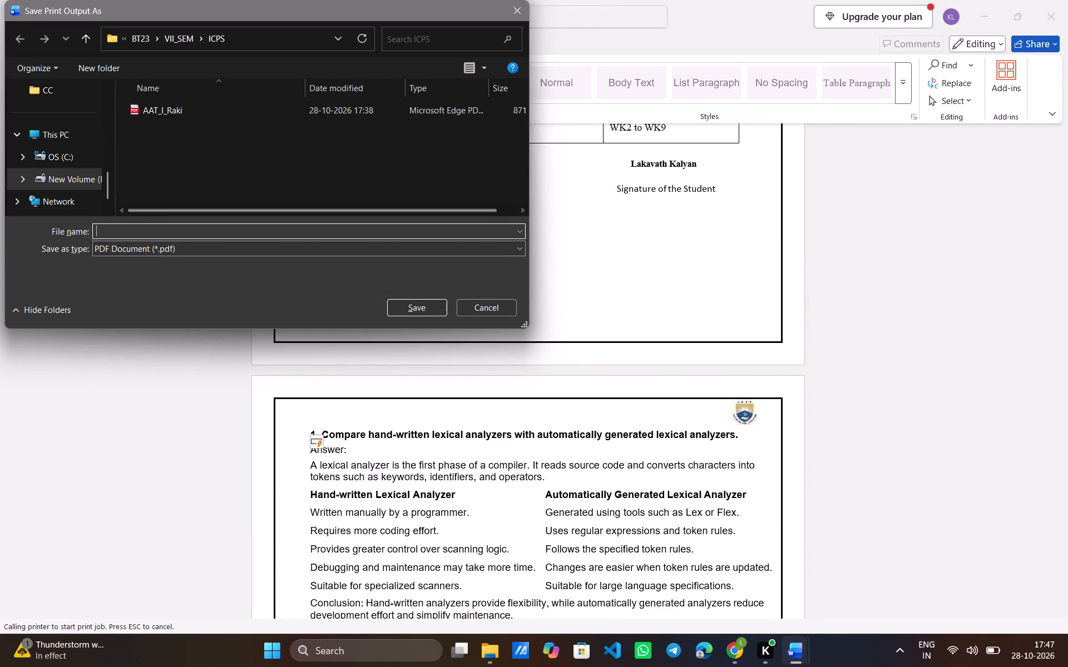
pyautogui.scroll(1, 621, 252)
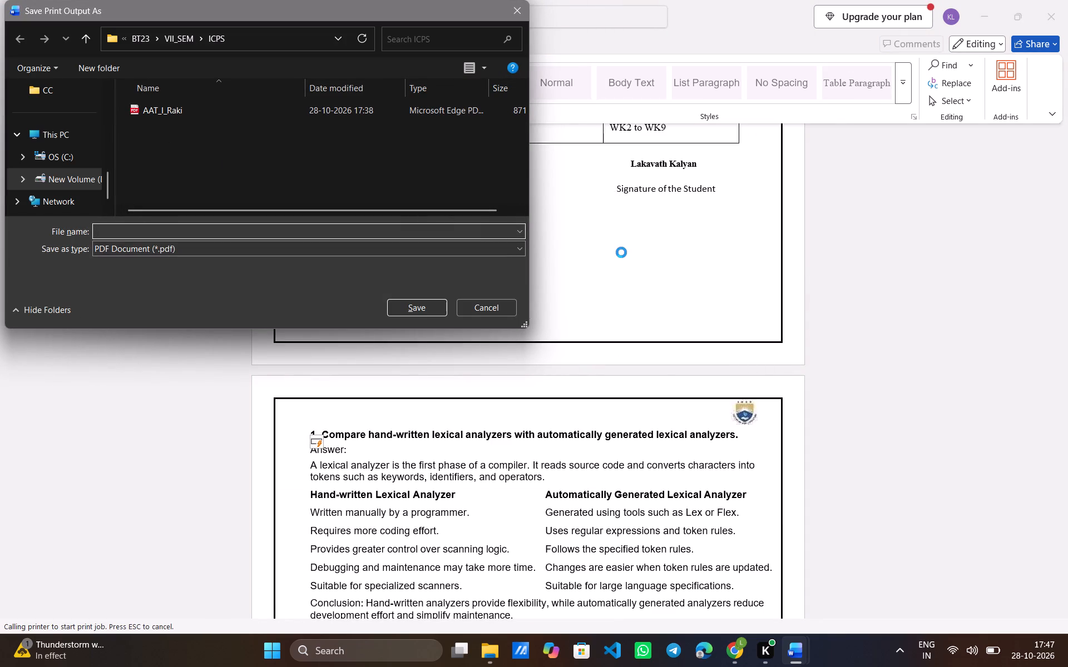
pyautogui.scroll(5, 621, 252)
pyautogui.click(202, 40)
pyautogui.click(211, 39)
pyautogui.doubleClick(526, 15)
pyautogui.tripleClick(892, 299)
pyautogui.rightClick(891, 299)
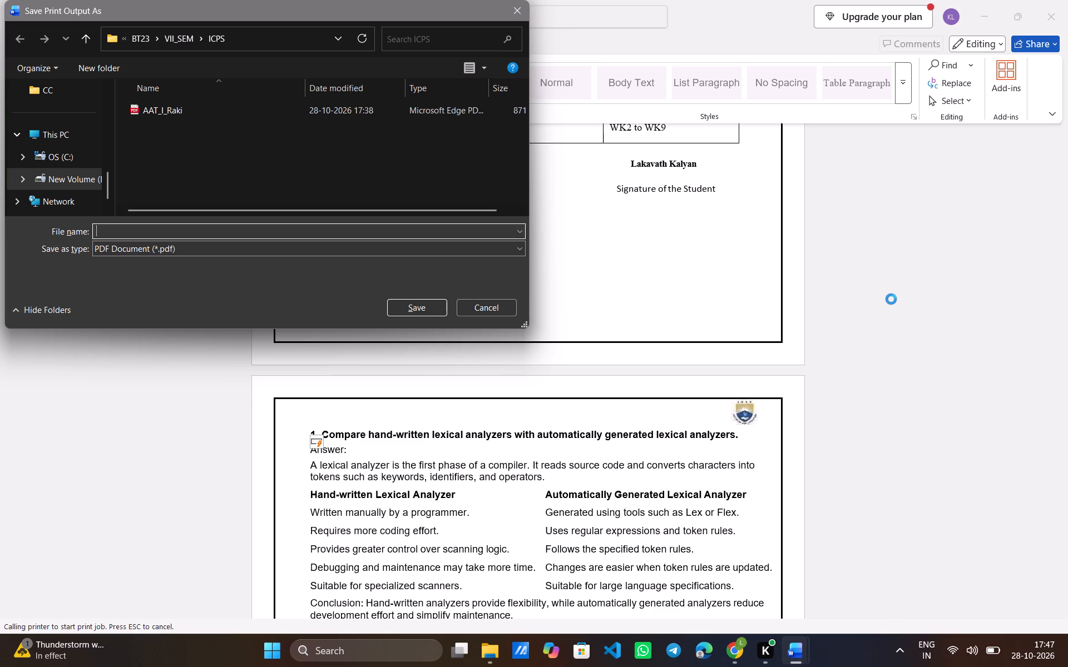
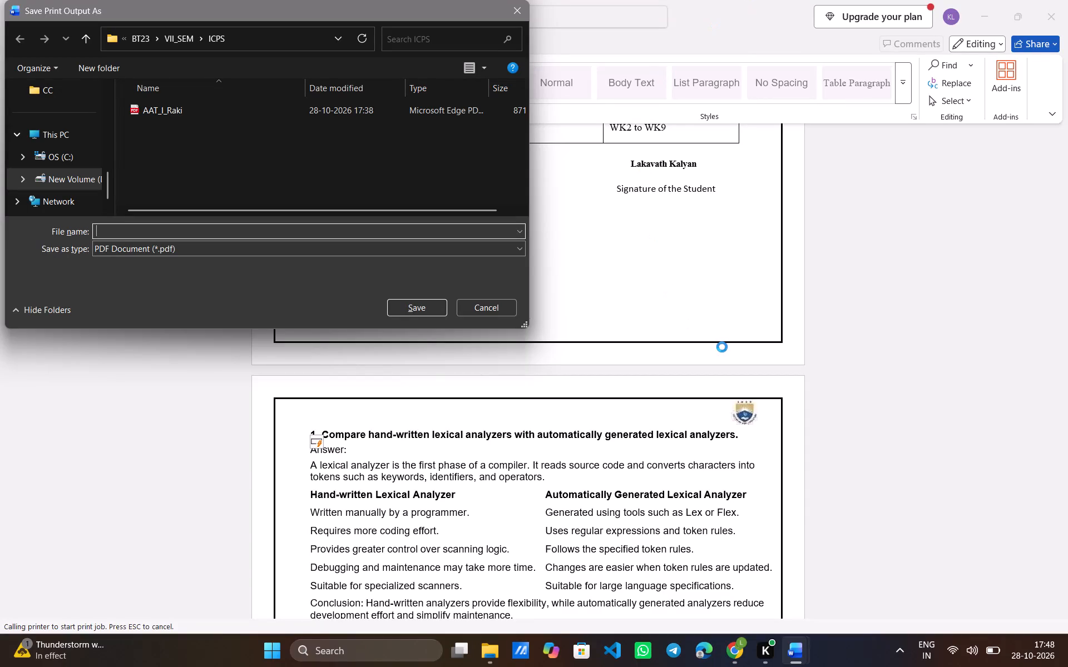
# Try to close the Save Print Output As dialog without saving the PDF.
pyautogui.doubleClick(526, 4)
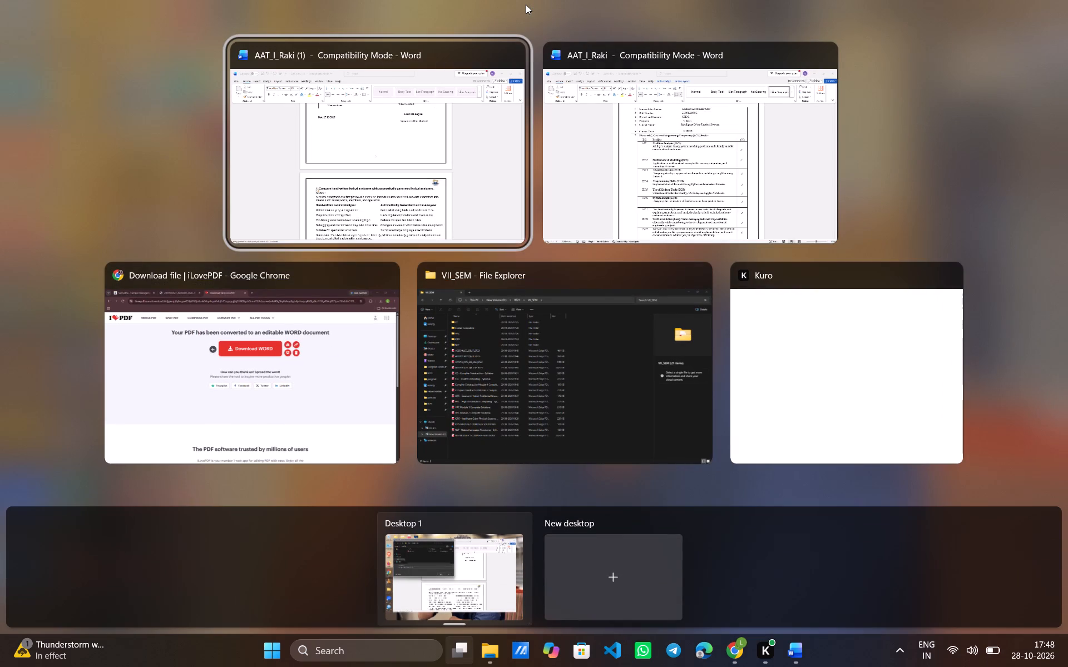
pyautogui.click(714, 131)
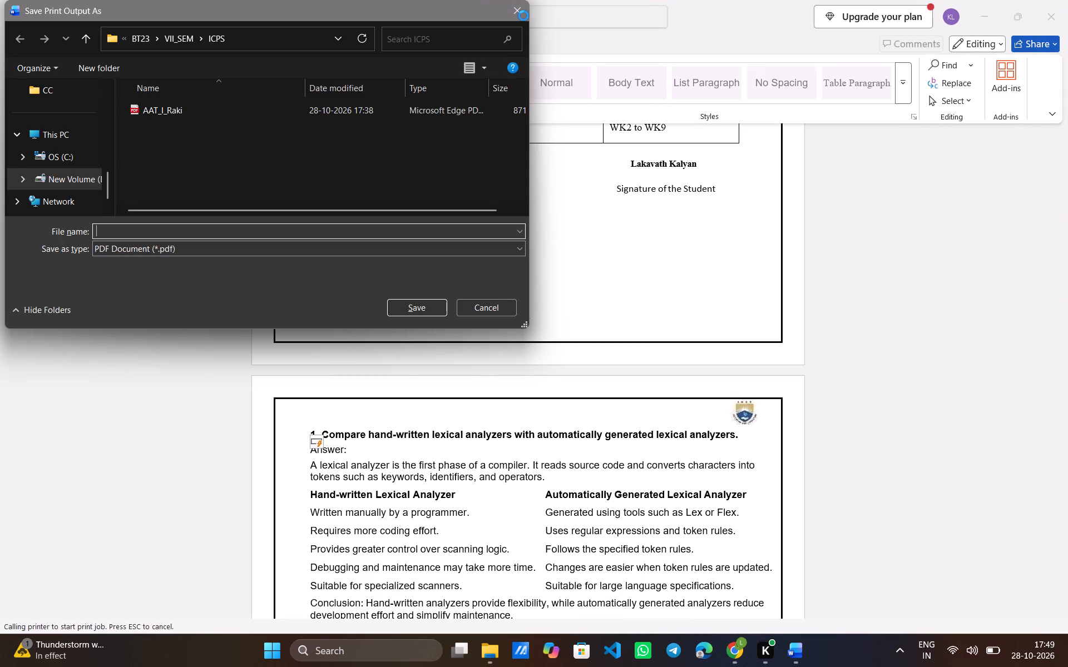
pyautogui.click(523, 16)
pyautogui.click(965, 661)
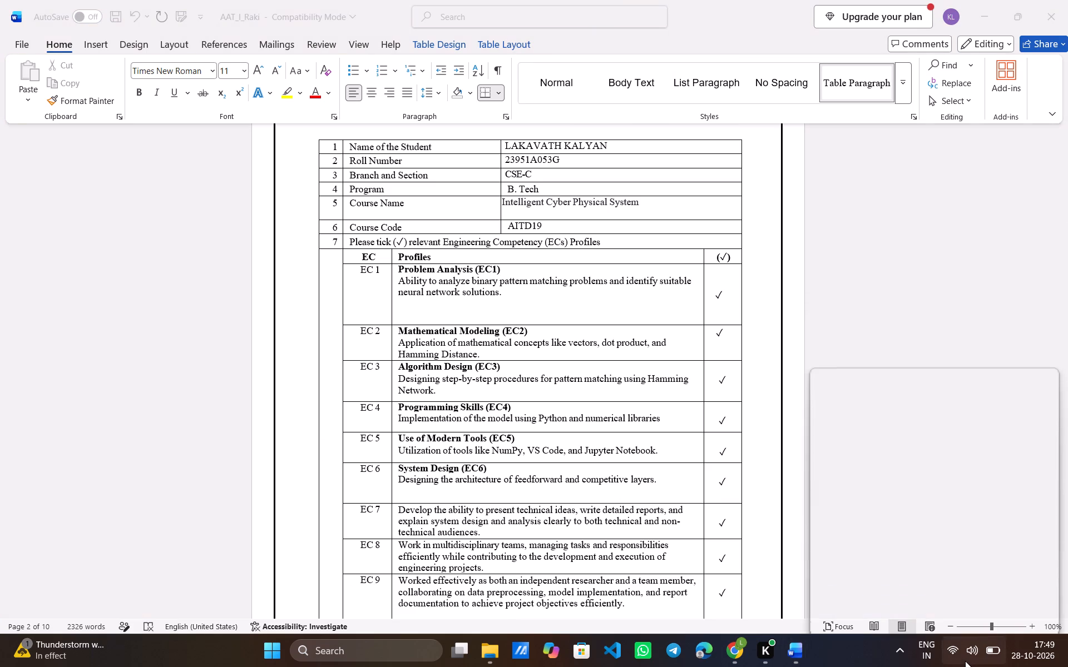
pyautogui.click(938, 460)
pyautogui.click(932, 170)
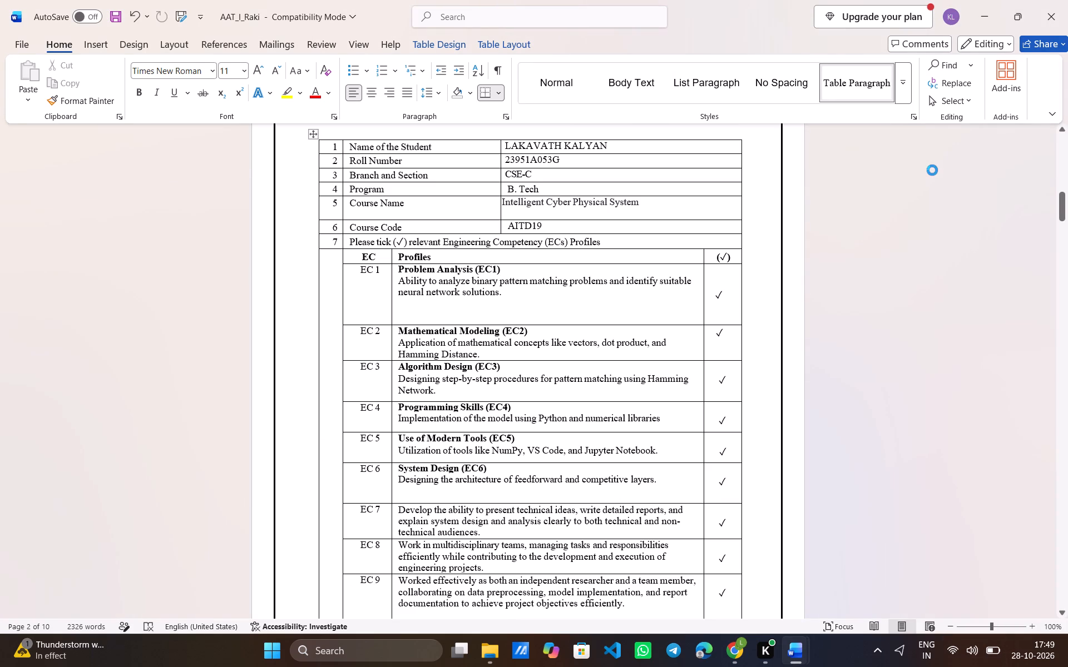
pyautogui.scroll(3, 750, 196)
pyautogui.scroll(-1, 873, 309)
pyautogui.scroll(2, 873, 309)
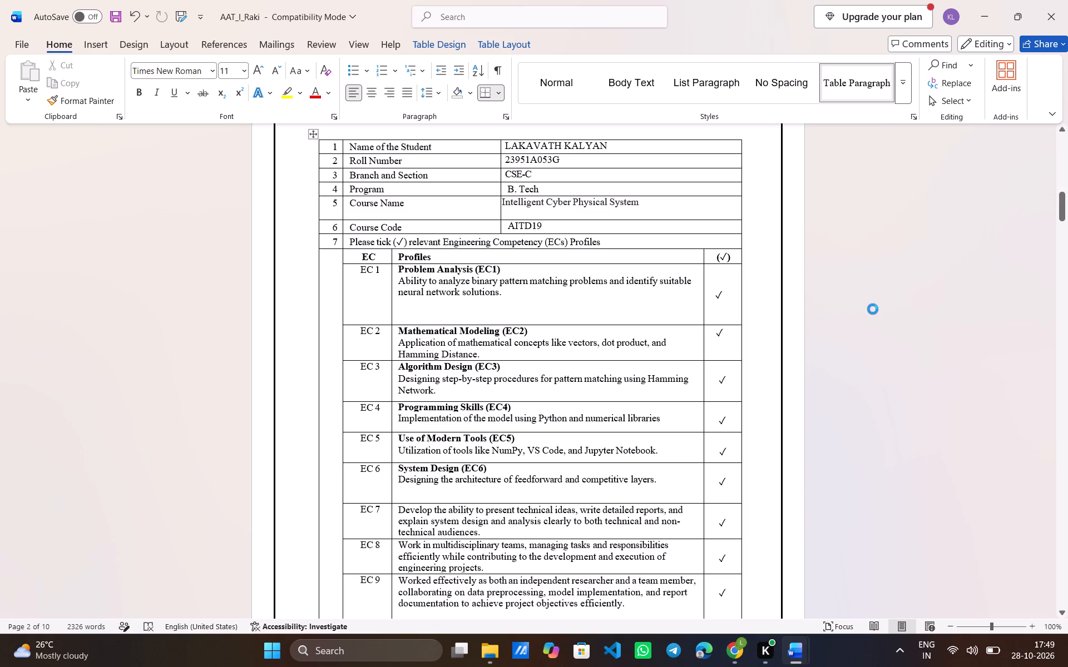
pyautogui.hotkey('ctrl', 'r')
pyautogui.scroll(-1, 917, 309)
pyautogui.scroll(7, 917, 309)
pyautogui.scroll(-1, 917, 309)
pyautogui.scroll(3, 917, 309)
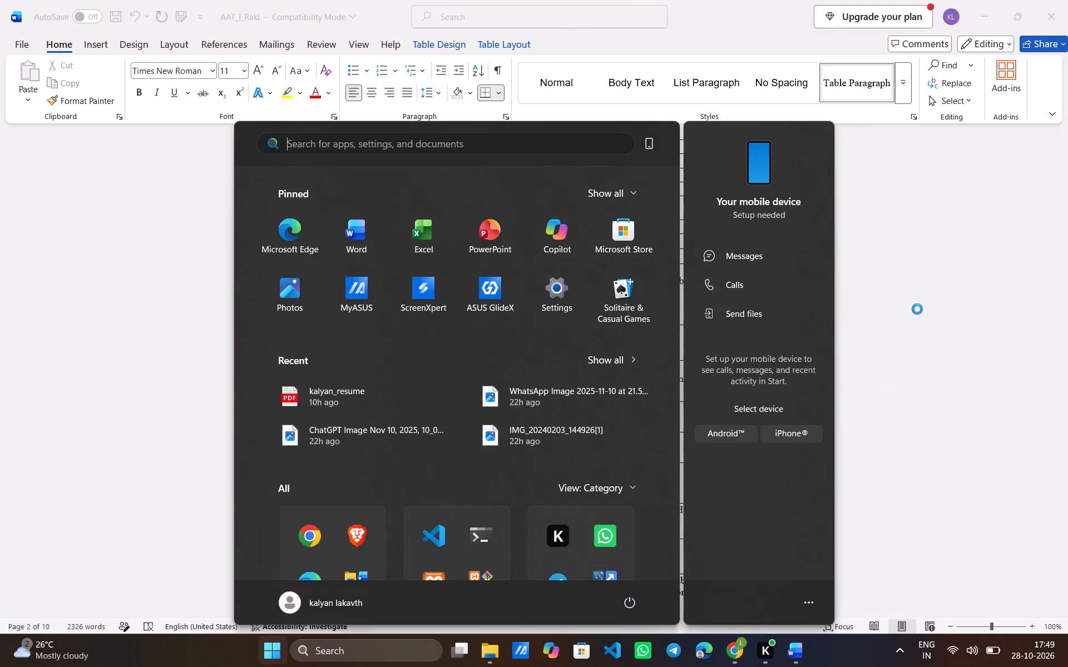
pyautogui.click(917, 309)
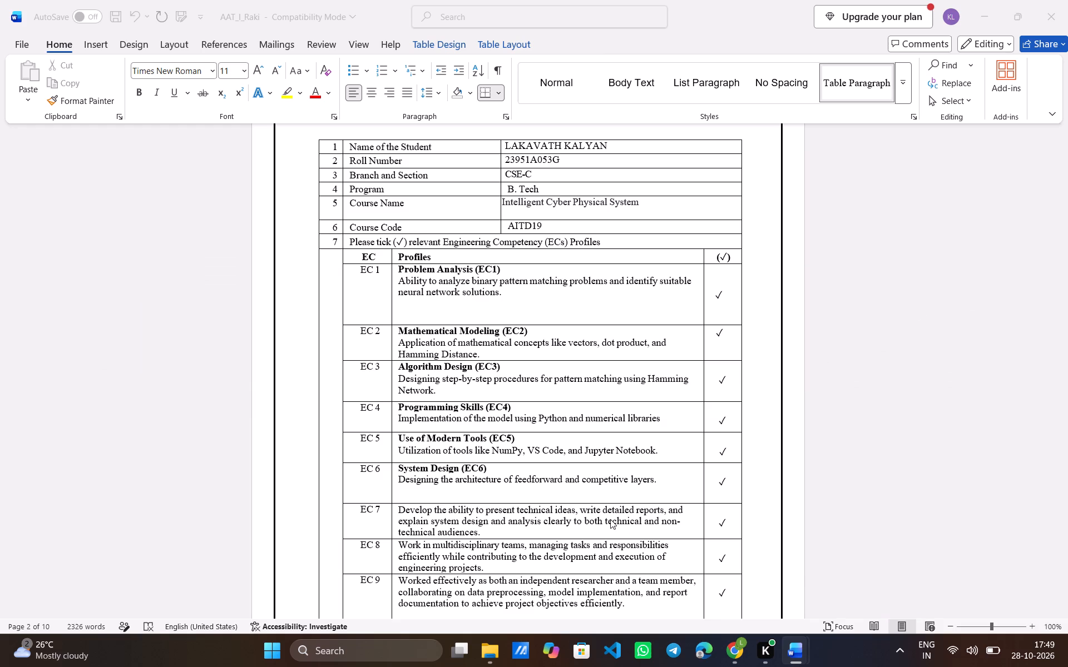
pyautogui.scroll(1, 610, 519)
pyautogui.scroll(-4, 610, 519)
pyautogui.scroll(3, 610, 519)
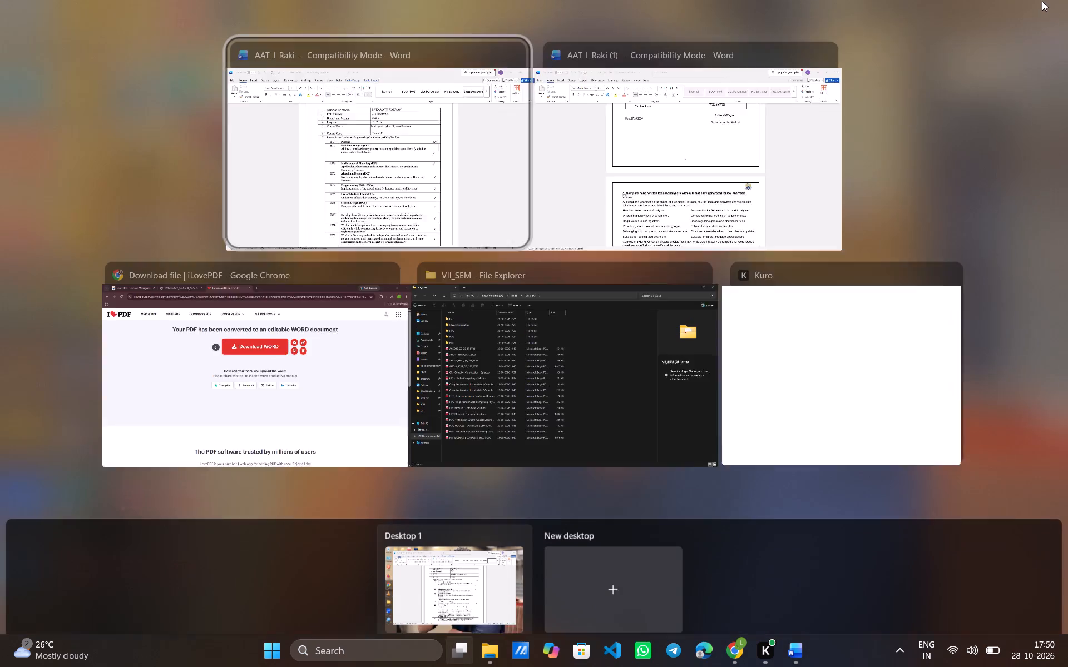
# Close the iLovePDF browser window and the VII_SEM folder window, and try to close both AAT_I_Raki Word documents.
pyautogui.click(511, 58)
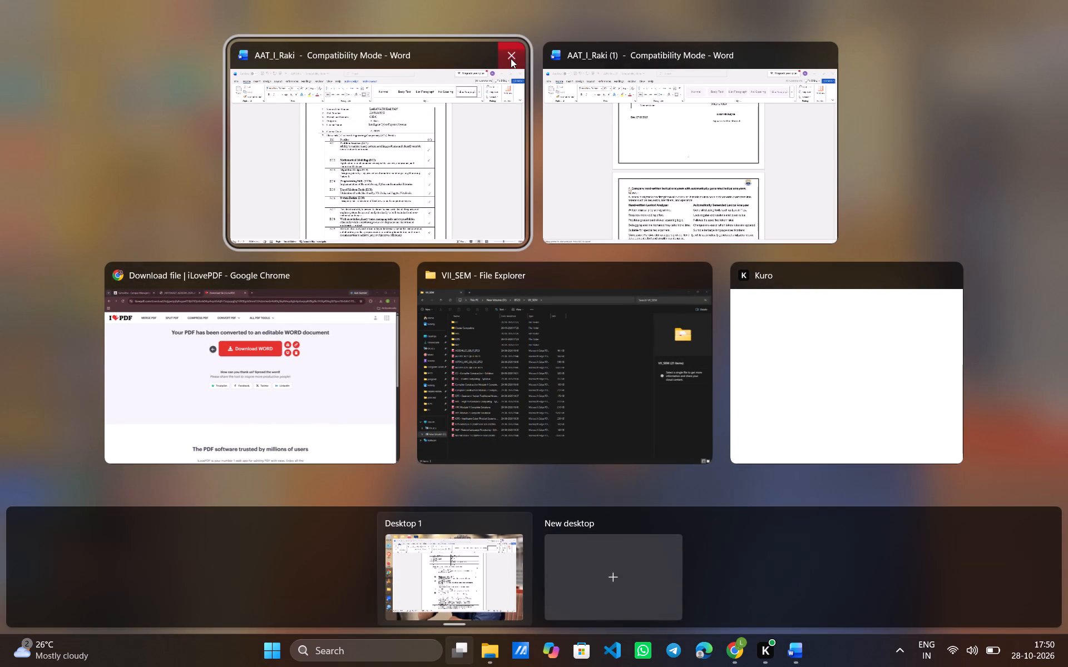
pyautogui.click(832, 53)
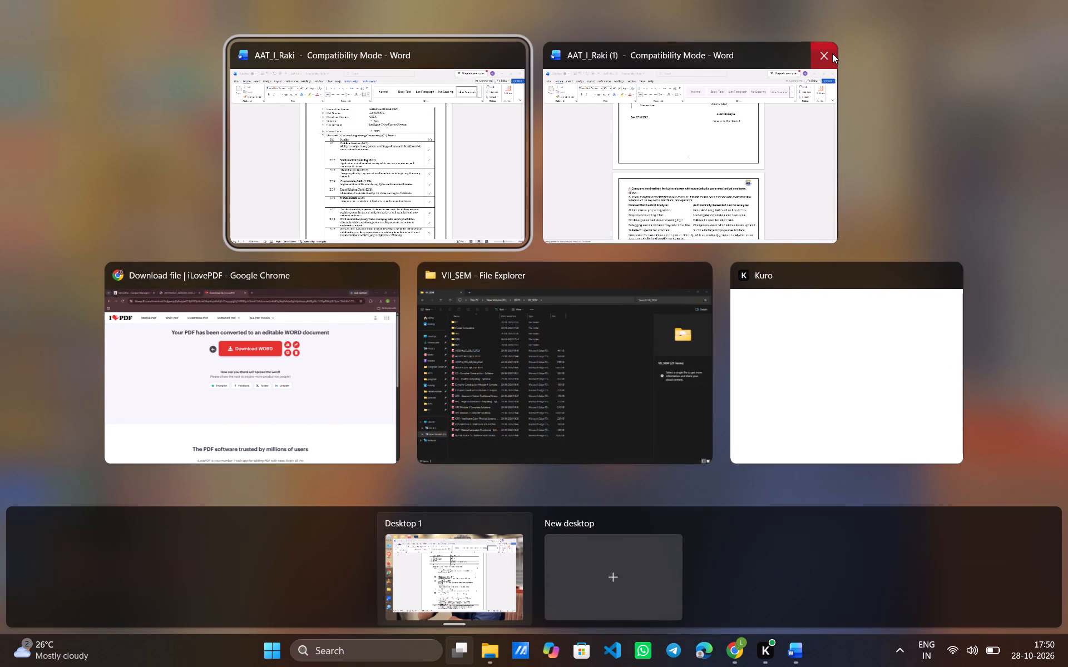
pyautogui.click(380, 278)
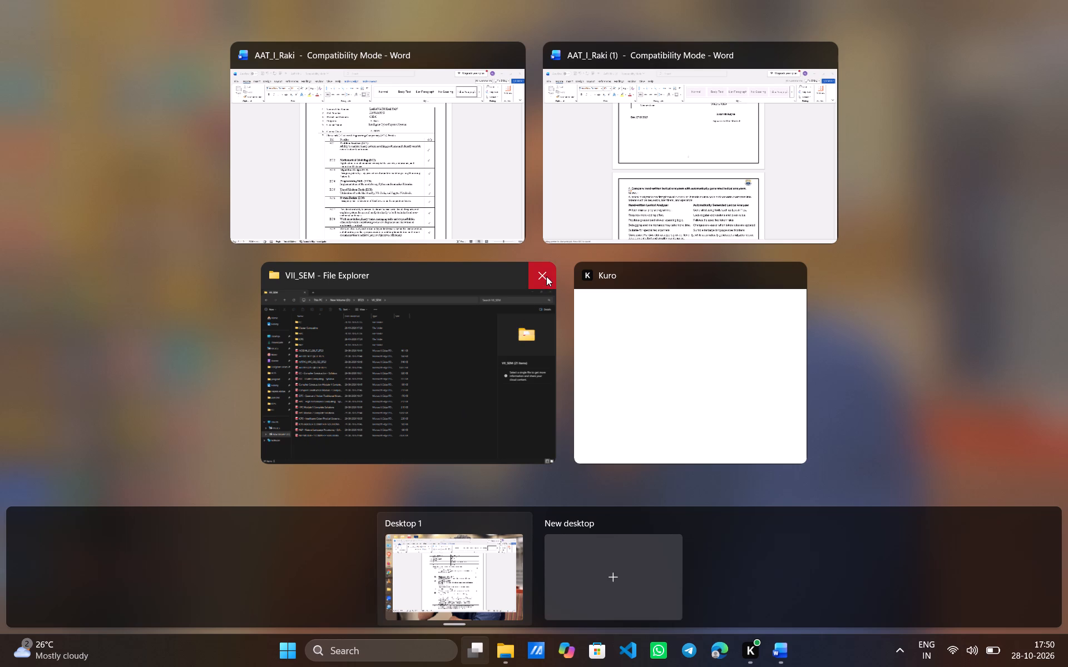
pyautogui.click(546, 276)
pyautogui.click(511, 57)
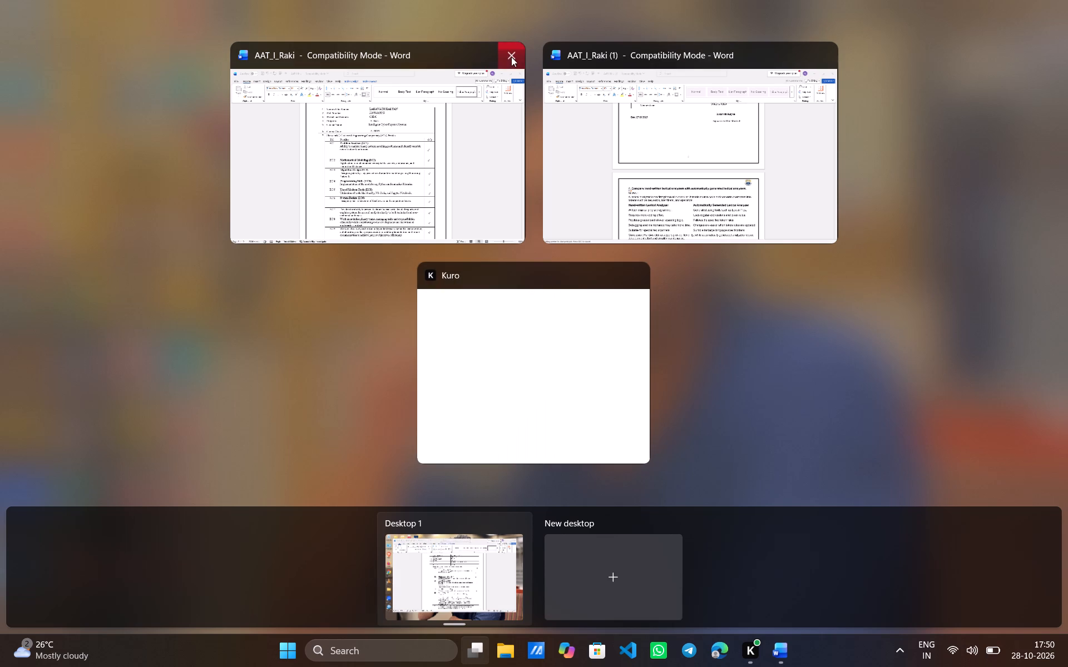
pyautogui.click(837, 61)
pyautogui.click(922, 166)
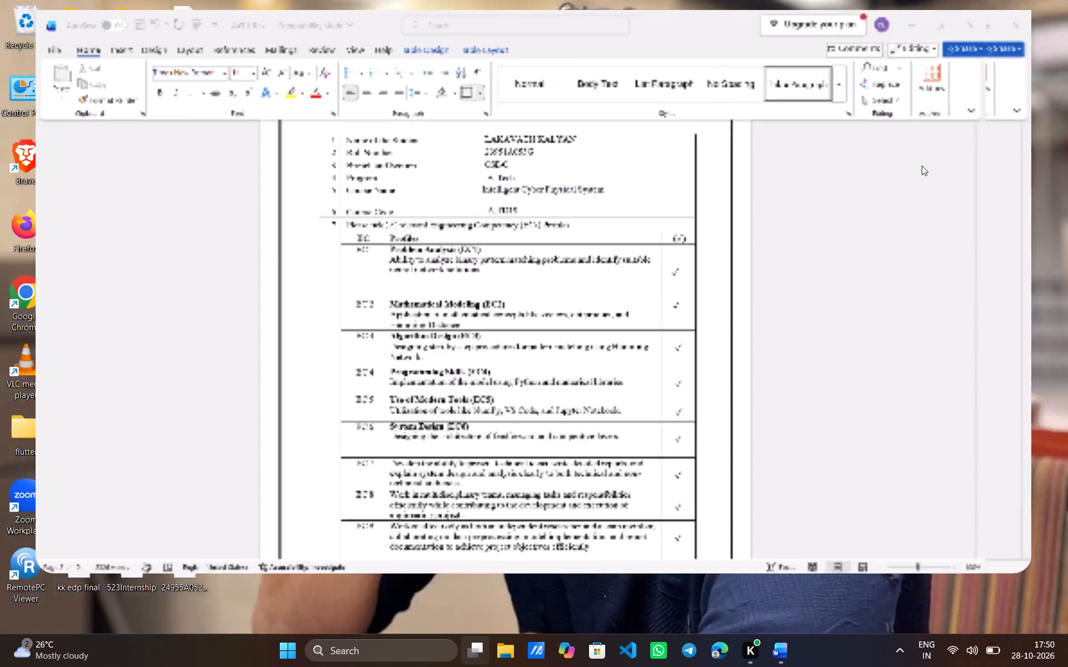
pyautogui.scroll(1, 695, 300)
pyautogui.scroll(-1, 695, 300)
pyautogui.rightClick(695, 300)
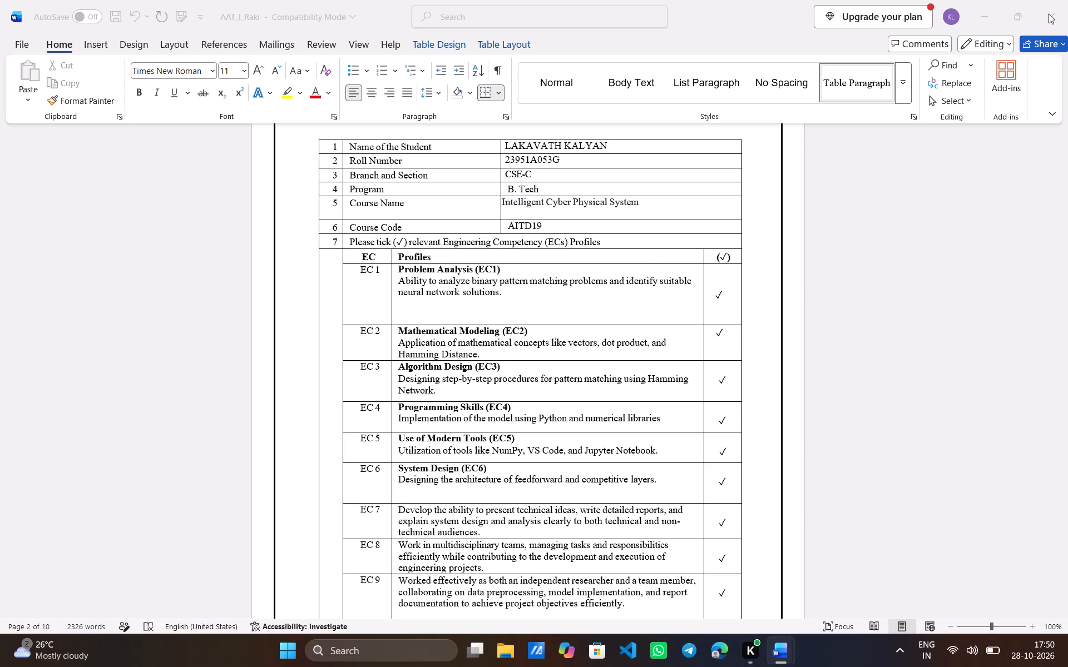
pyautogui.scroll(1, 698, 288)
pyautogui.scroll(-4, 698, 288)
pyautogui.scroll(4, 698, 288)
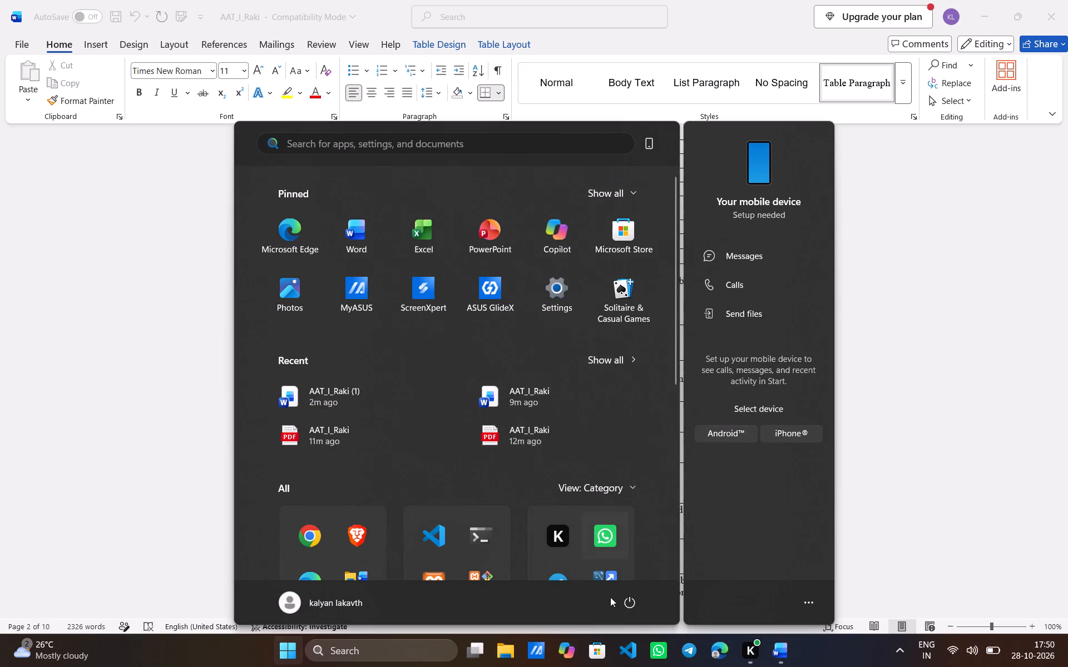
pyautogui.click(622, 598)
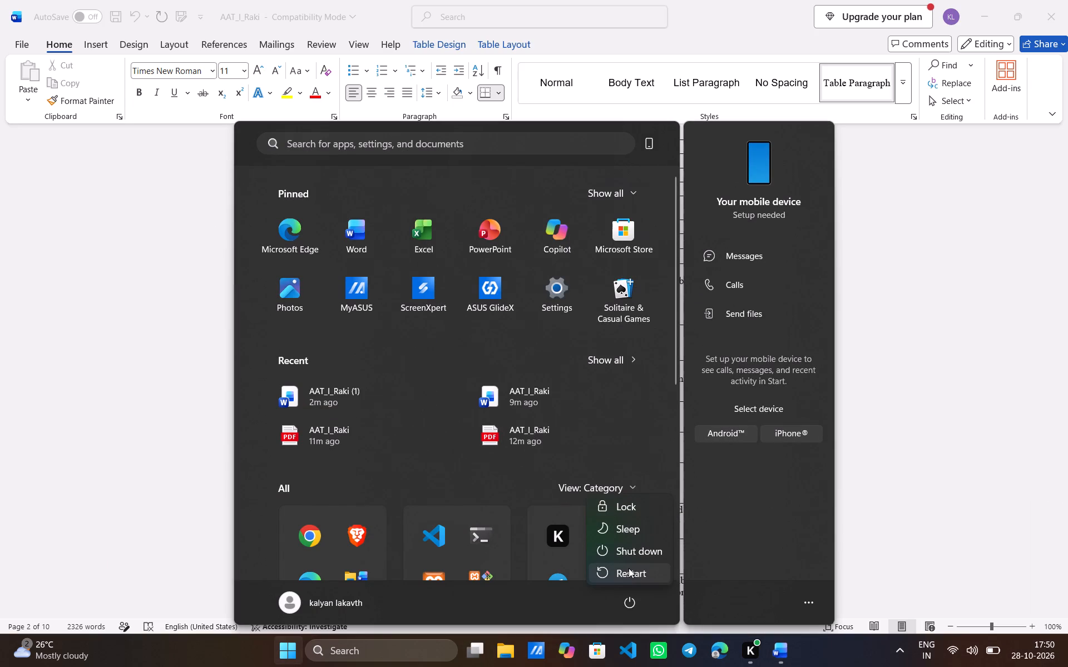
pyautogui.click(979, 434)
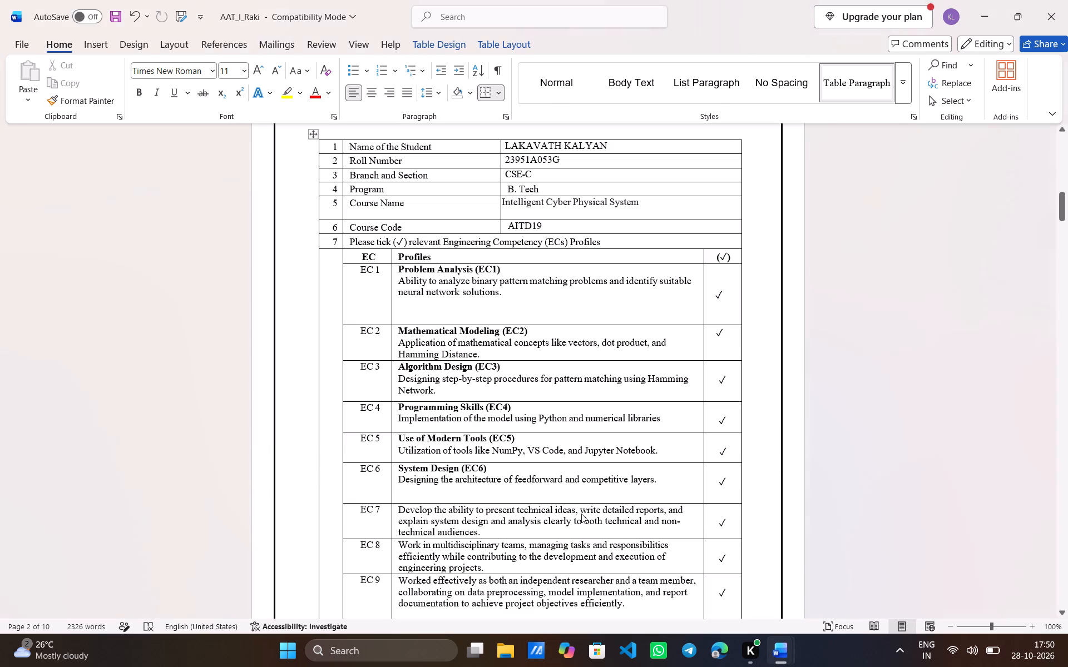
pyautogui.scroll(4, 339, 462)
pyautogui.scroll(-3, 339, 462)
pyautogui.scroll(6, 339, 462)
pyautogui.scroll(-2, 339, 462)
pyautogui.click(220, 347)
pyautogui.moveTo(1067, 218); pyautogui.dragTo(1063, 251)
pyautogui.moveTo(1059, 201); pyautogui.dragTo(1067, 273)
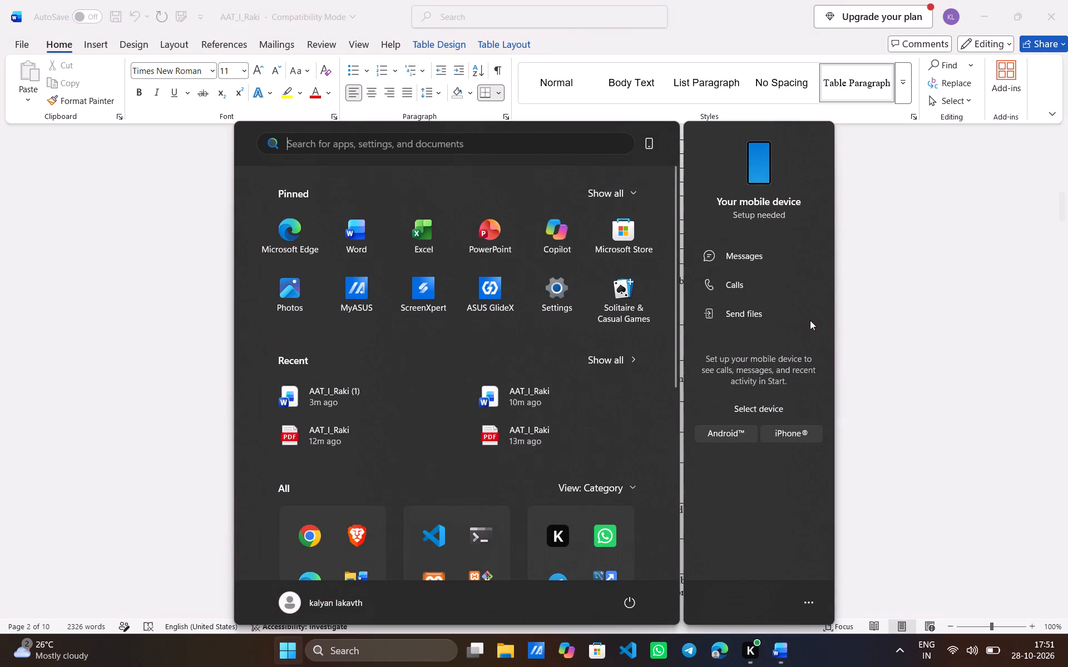
# Restart the computer.
pyautogui.click(633, 603)
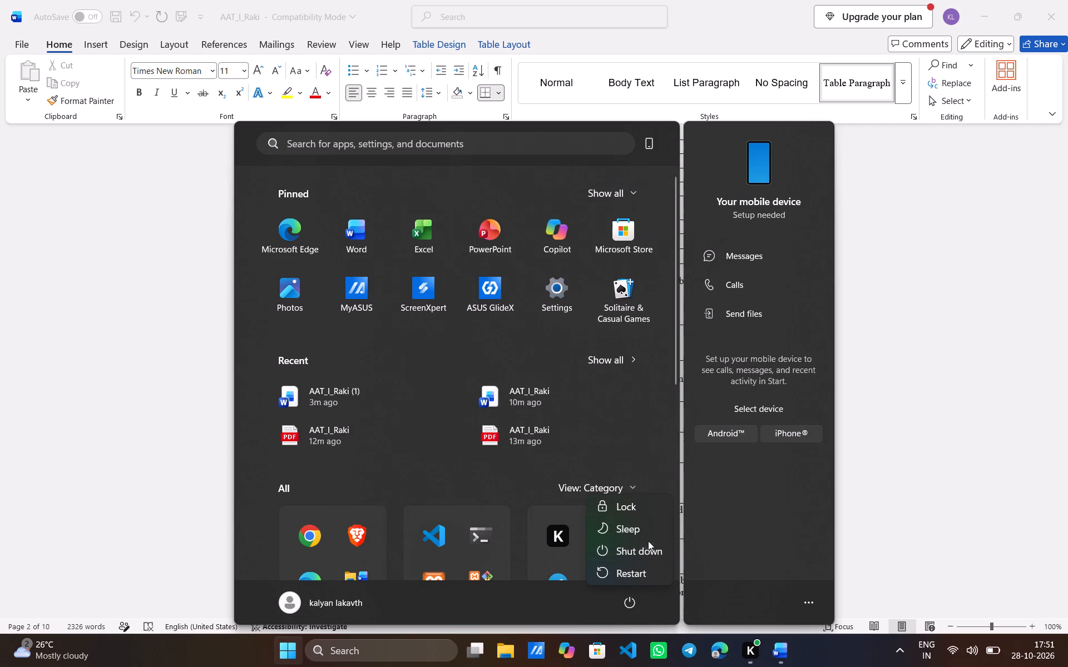
pyautogui.click(627, 574)
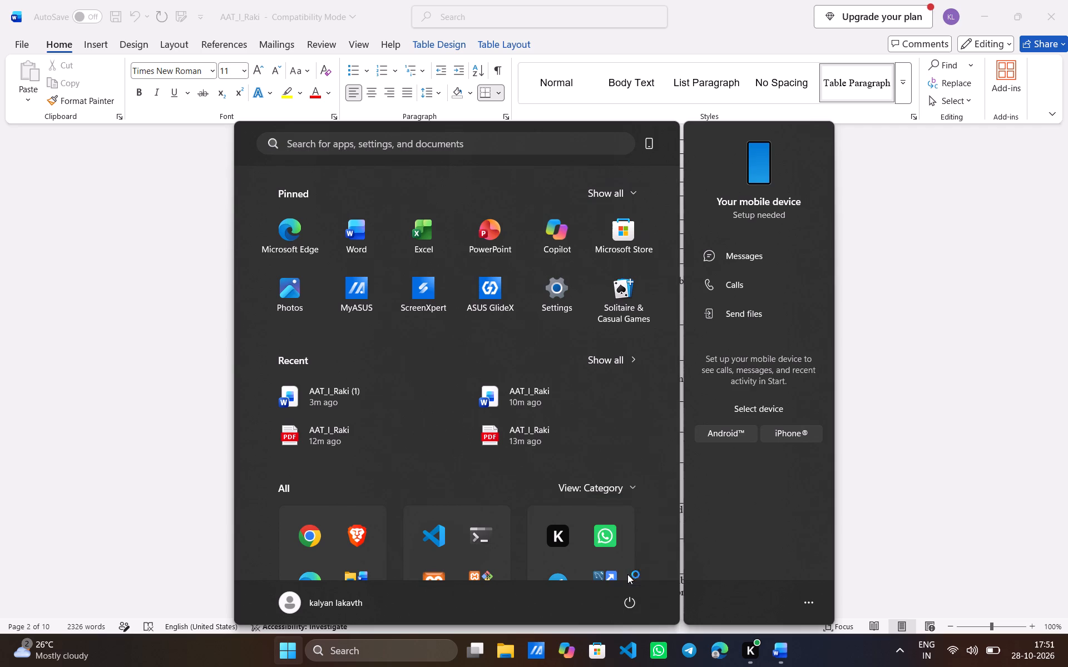